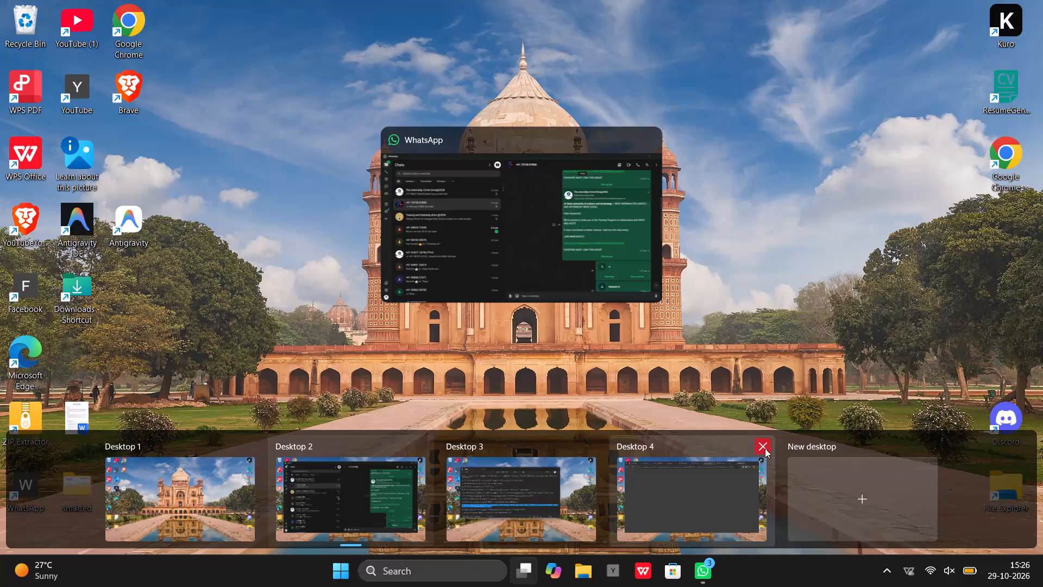
Close the virtual desktops Desktop 4 and Desktop 3.
left_click(764, 447)
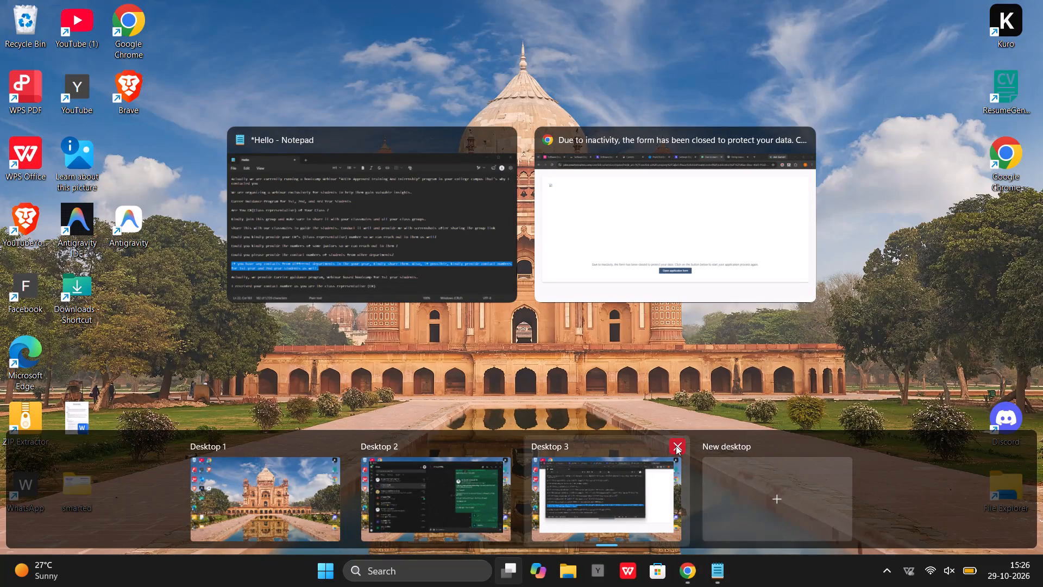
left_click(676, 446)
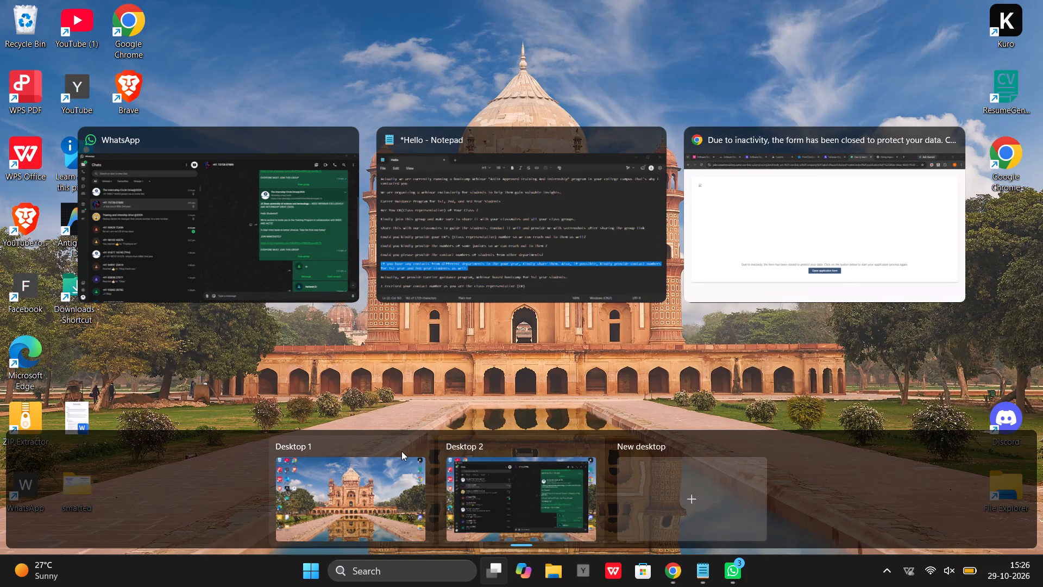
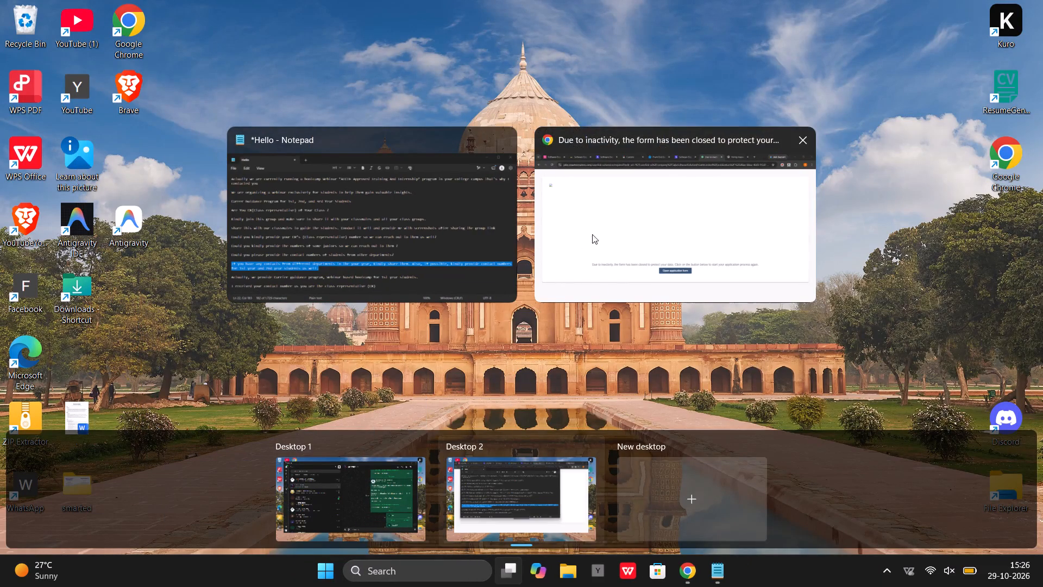
Move the Chrome window with the inactivity-closed form from Desktop 2 to Desktop 1.
left_click_drag(650, 217, 357, 497)
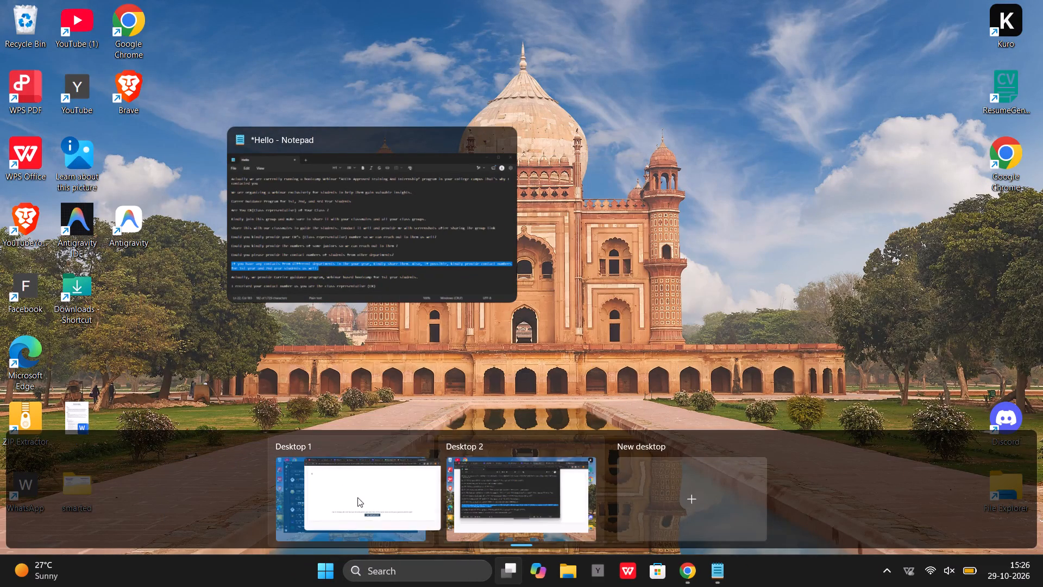
left_click_drag(357, 497, 358, 499)
Close the virtual desktop Desktop 2.
left_click(589, 445)
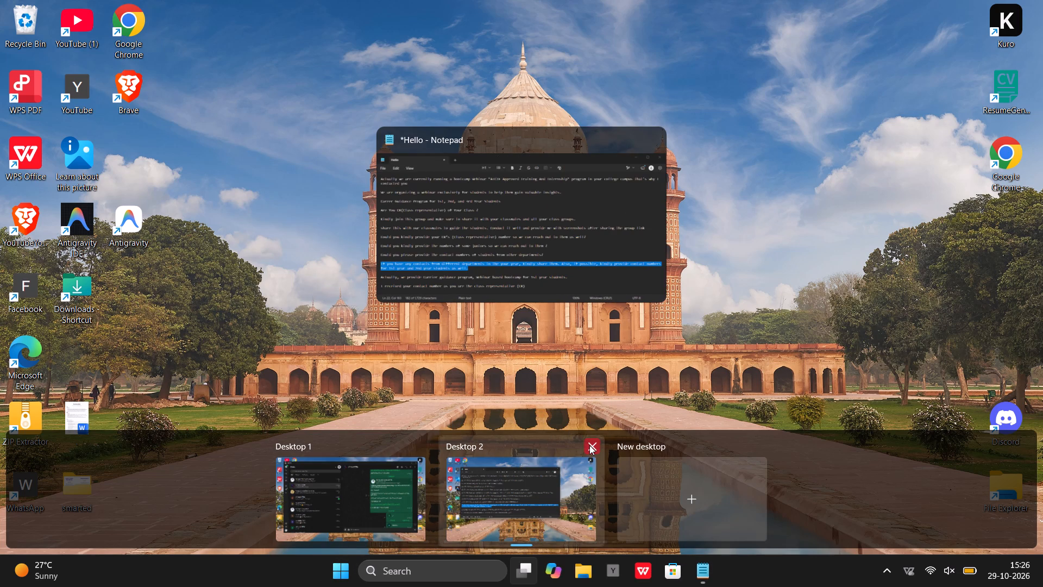
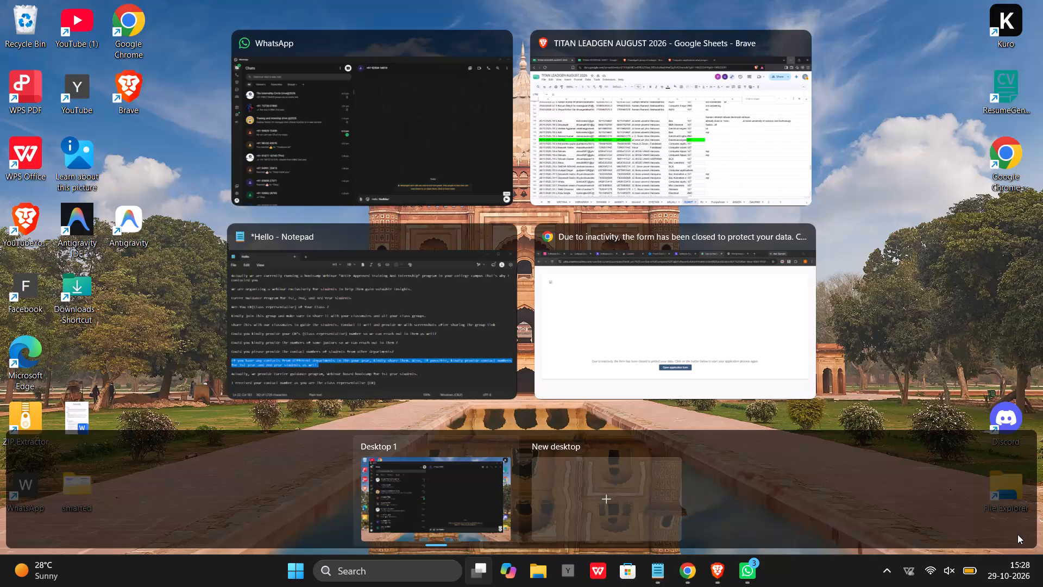
Switch to the Brave window with the TITAN LEADGEN AUGUST 2026 sheet and bring up the TITANS POTENTIAL SHEET spreadsheet.
left_click(664, 118)
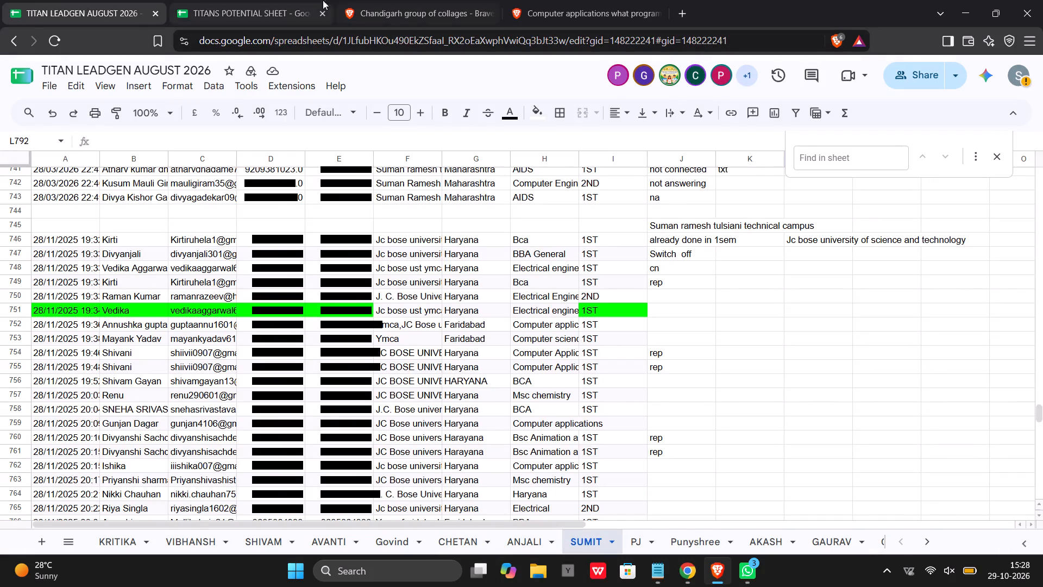
left_click(254, 10)
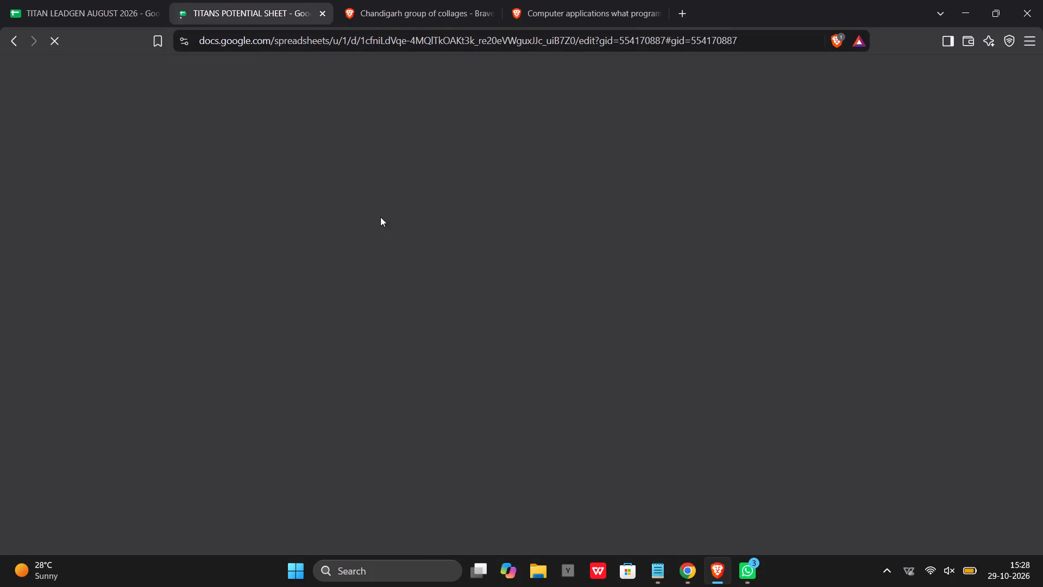
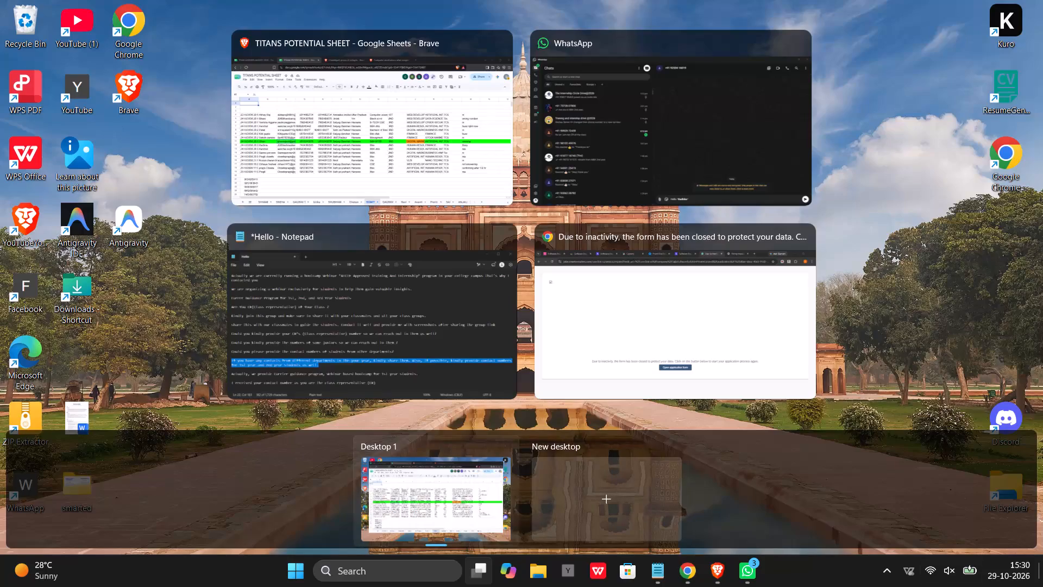
Switch to the Brave window showing the TITANS POTENTIAL SHEET spreadsheet.
left_click(373, 145)
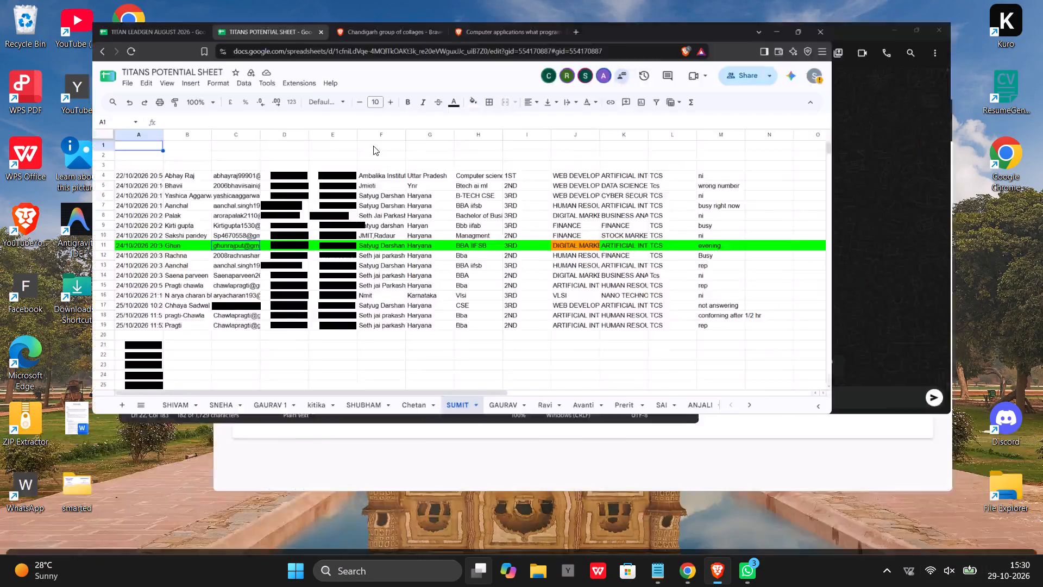
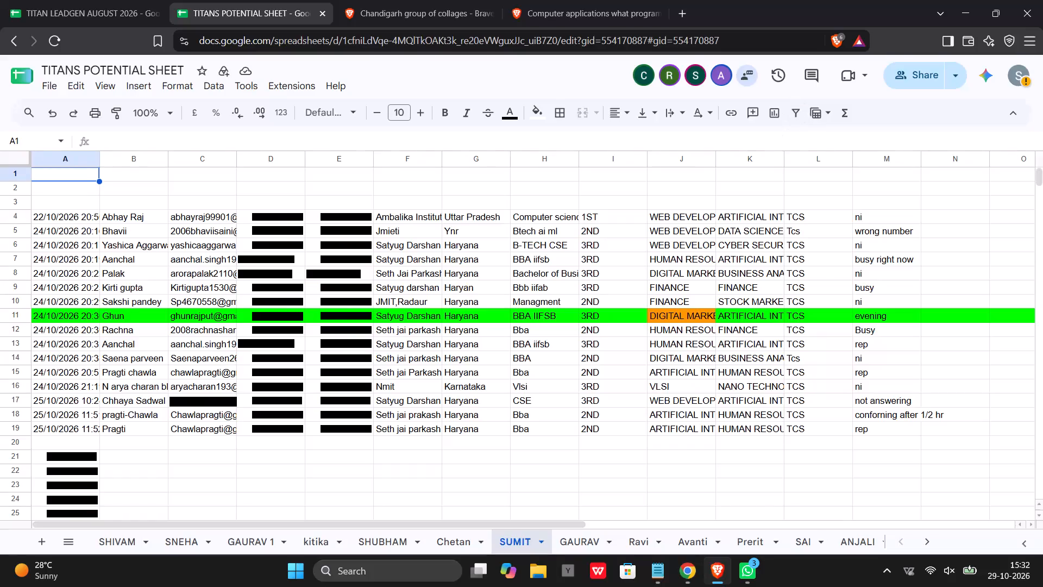
Search the SUMIT sheet for a lead's record by the opening digits of the phone number.
key("ctrl+f")
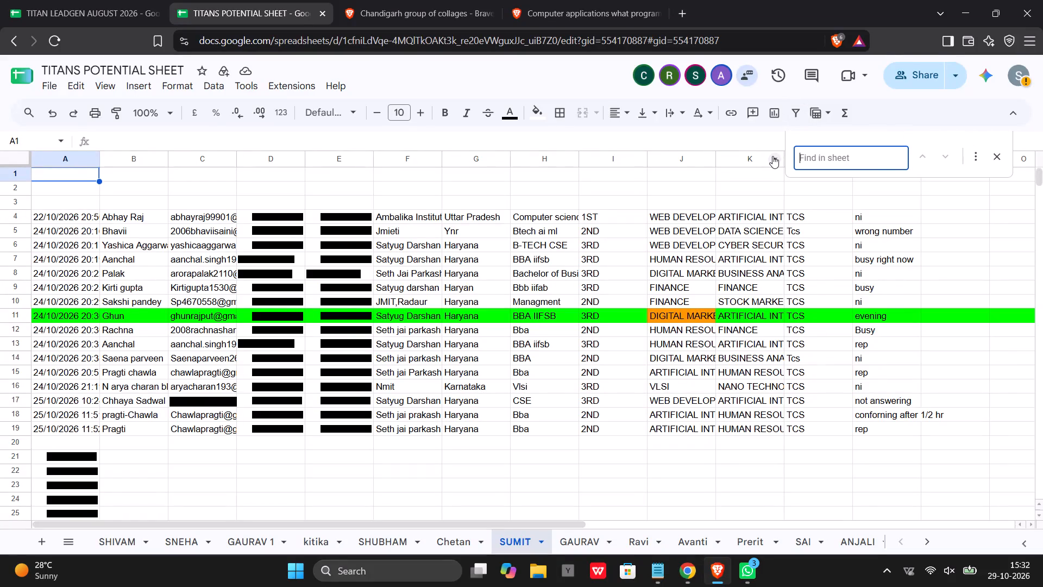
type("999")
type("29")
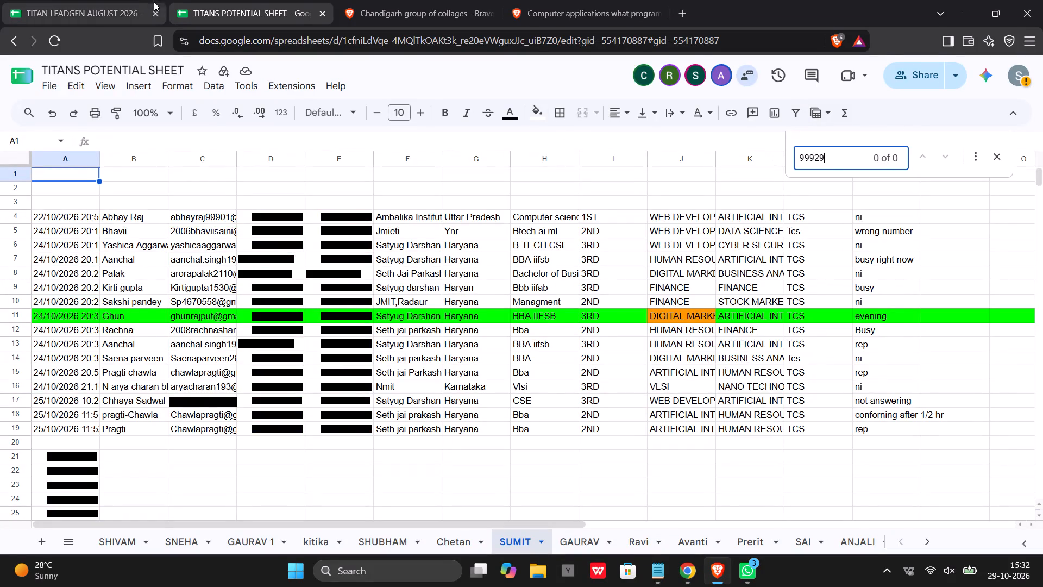
Search the SUMIT sheet of the TITAN LEADGEN AUGUST 2026 spreadsheet for the lead's record by the opening digits of the phone number.
left_click(75, 7)
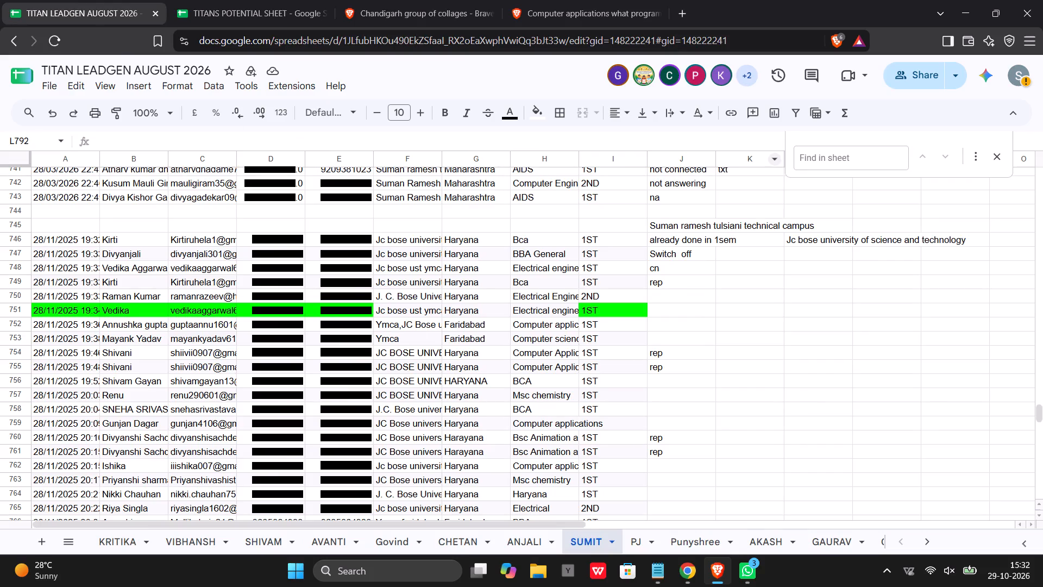
left_click(843, 153)
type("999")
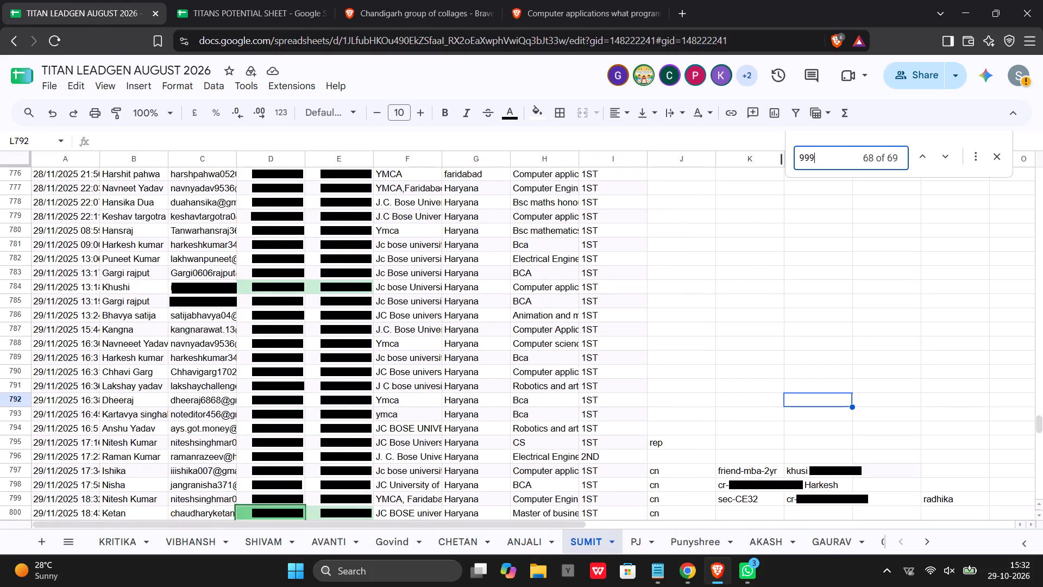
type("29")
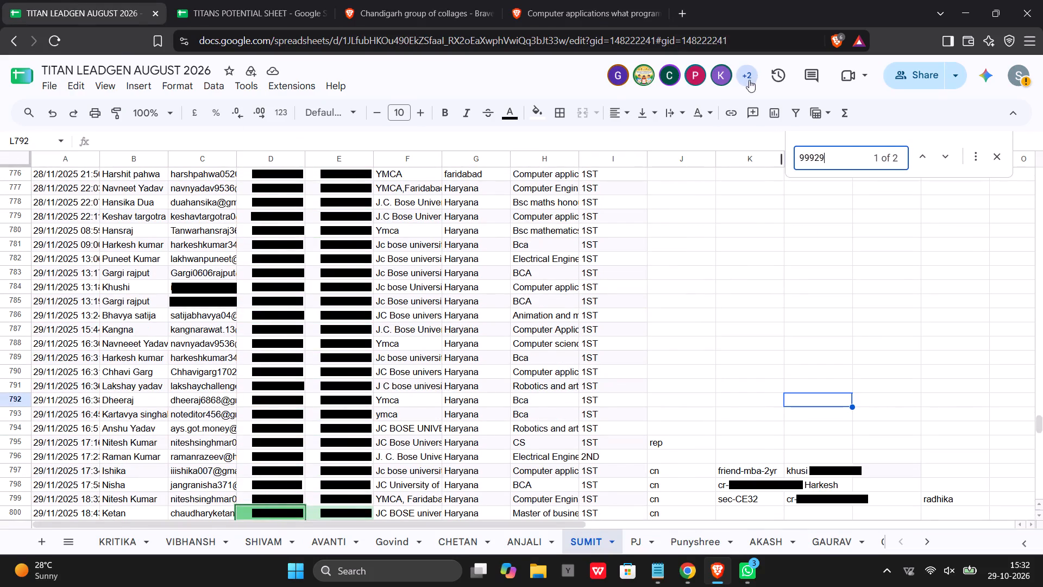
scroll(561, 280, "down", 1)
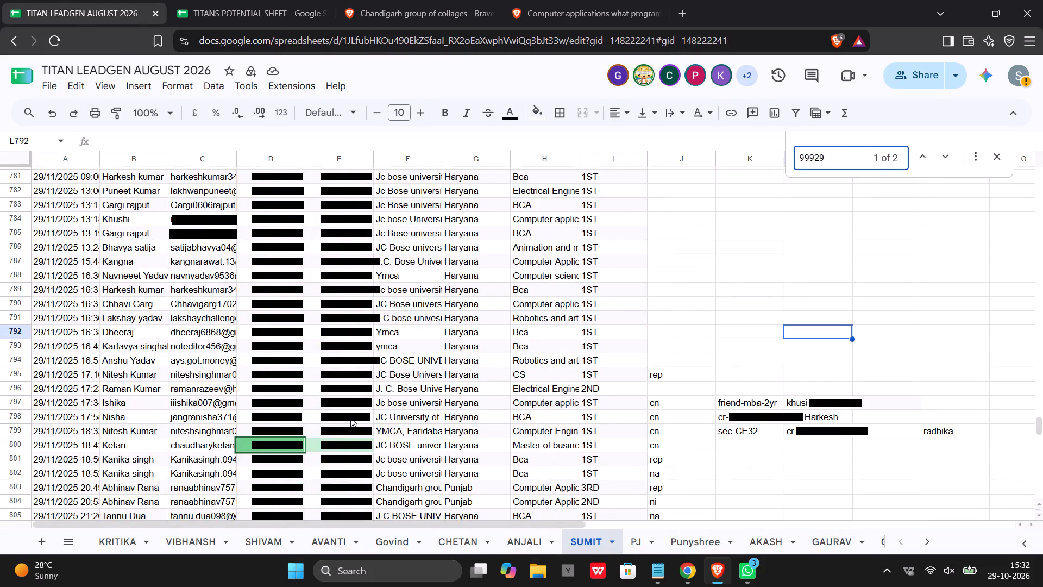
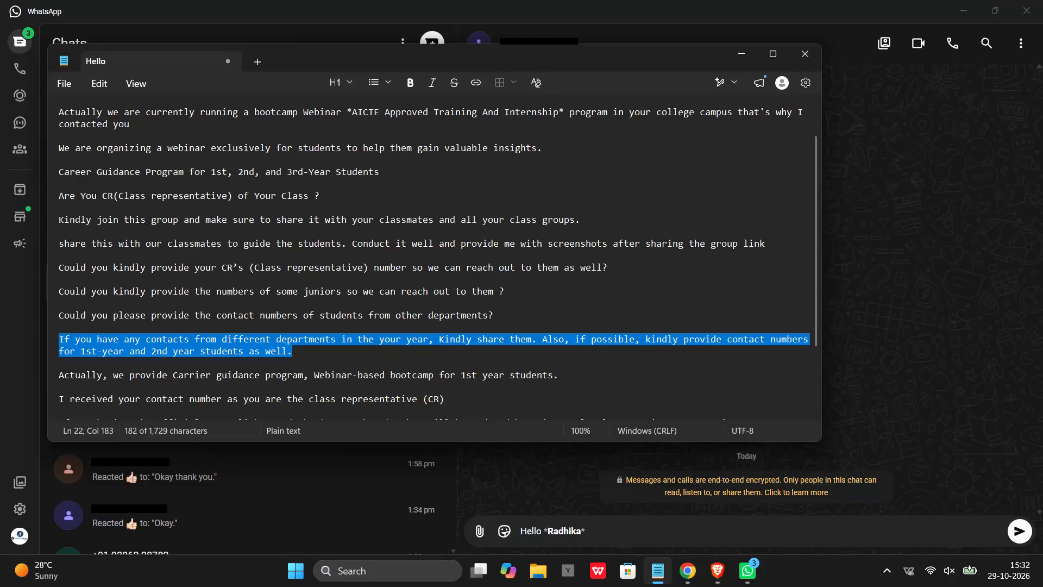
Copy the line "I received your contact number as you are the class representative (CR)" from the Hello note.
scroll(205, 263, "down", 1)
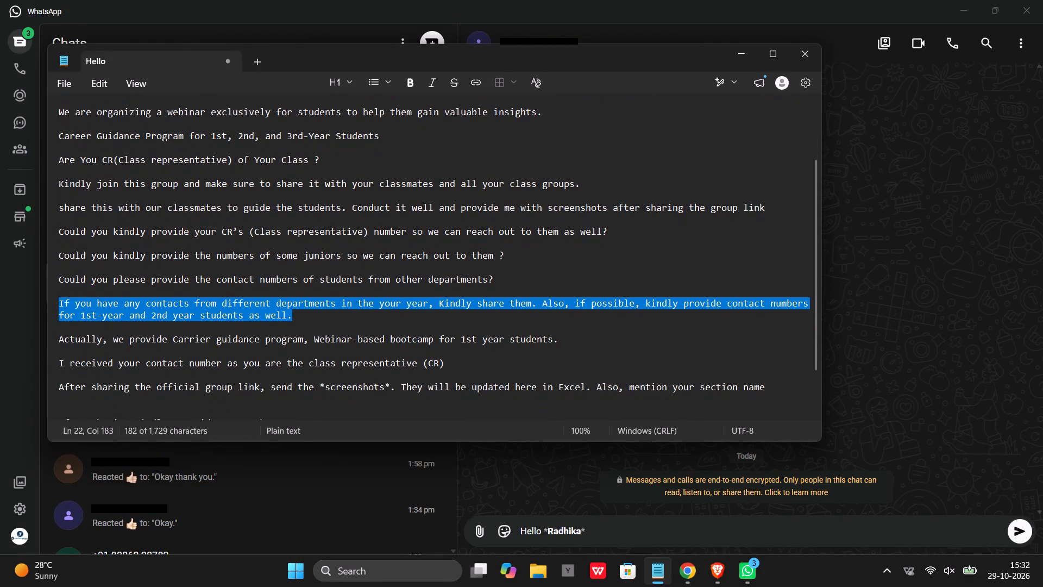
left_click_drag(467, 360, 463, 349)
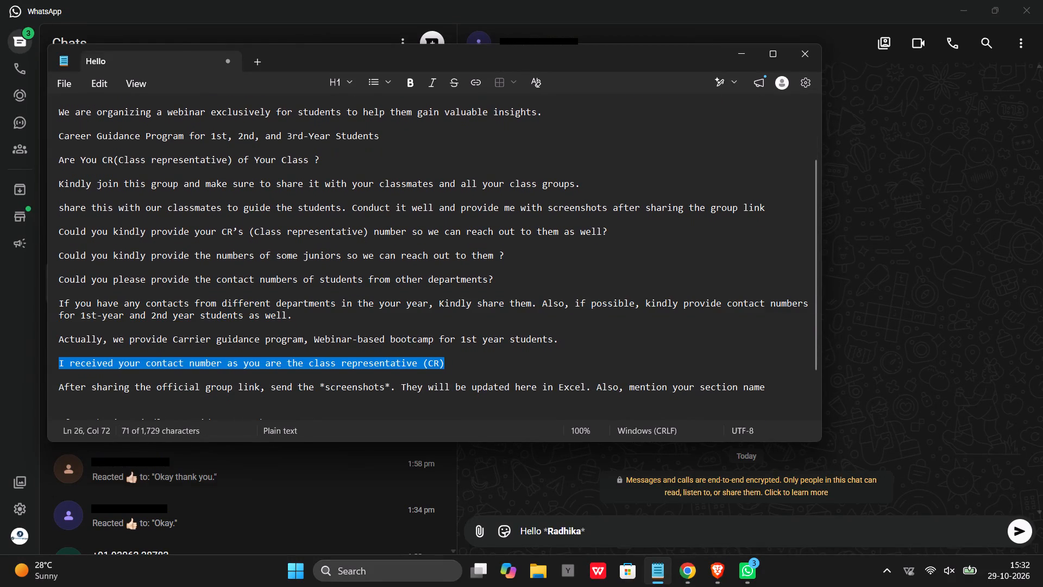
key("ctrl+c")
left_click(630, 355)
Select the paragraph about the bootcamp webinar "AICTE Approved Training And Internship" near the start of the Hello note.
scroll(627, 352, "up", 7)
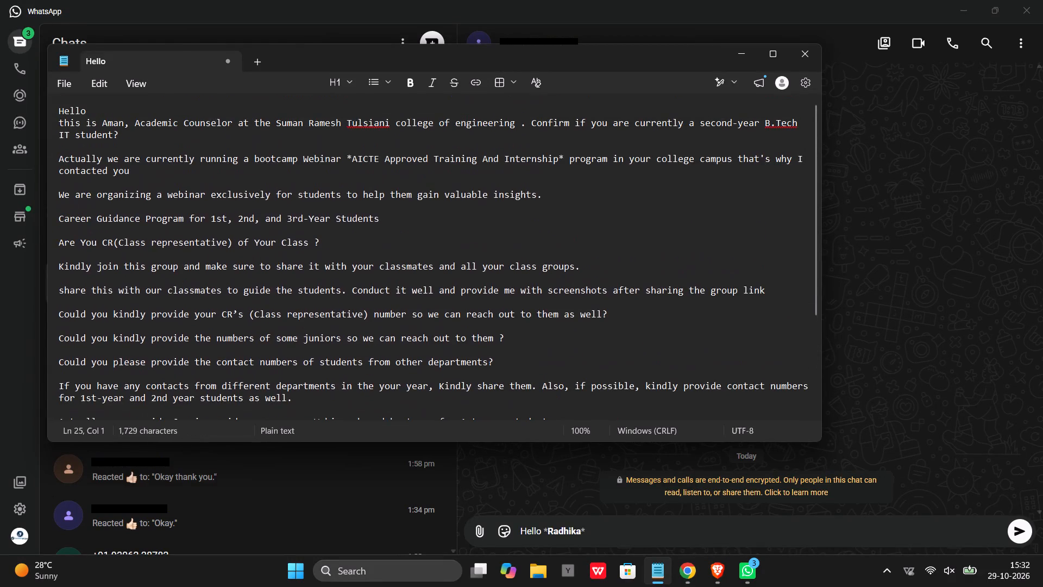
scroll(627, 352, "up", 6)
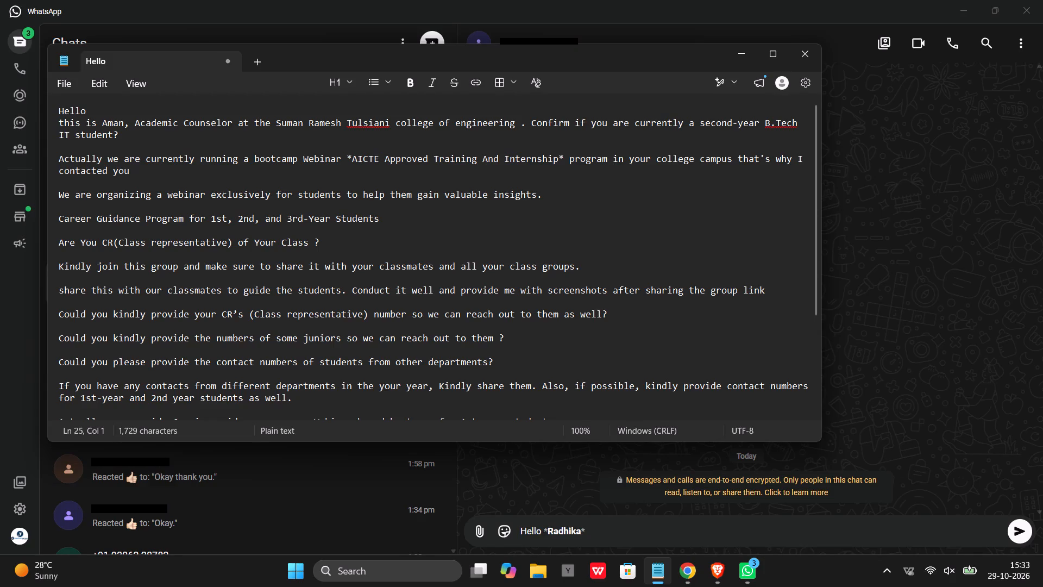
left_click_drag(137, 171, 121, 147)
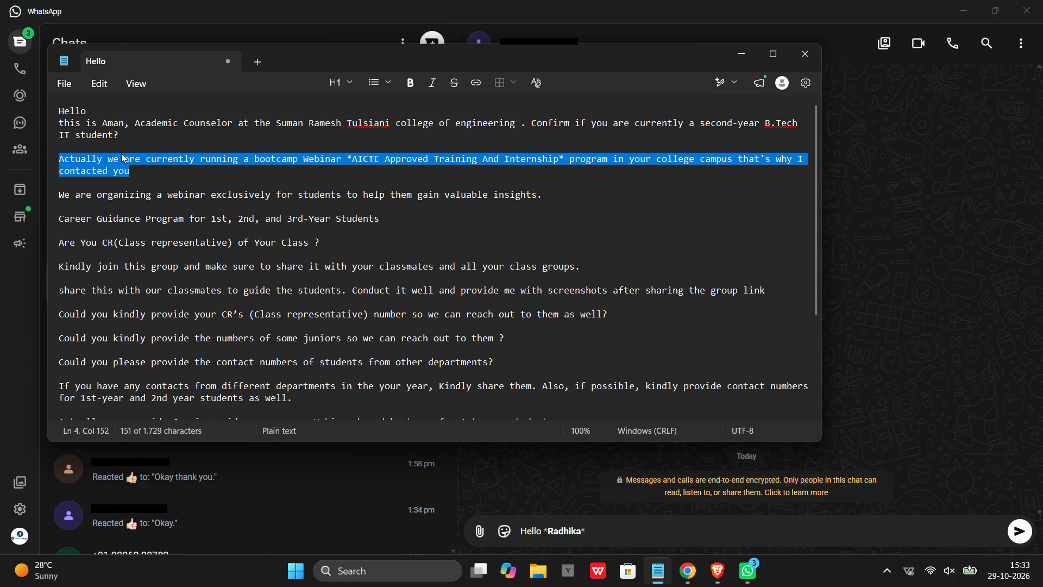
Copy three lines separately from the Hello message template: the AICTE bootcamp introduction, the Career Guidance Program line and the "We are organizing a webinar" sentence.
key("ctrl+c")
key("ctrl+c")
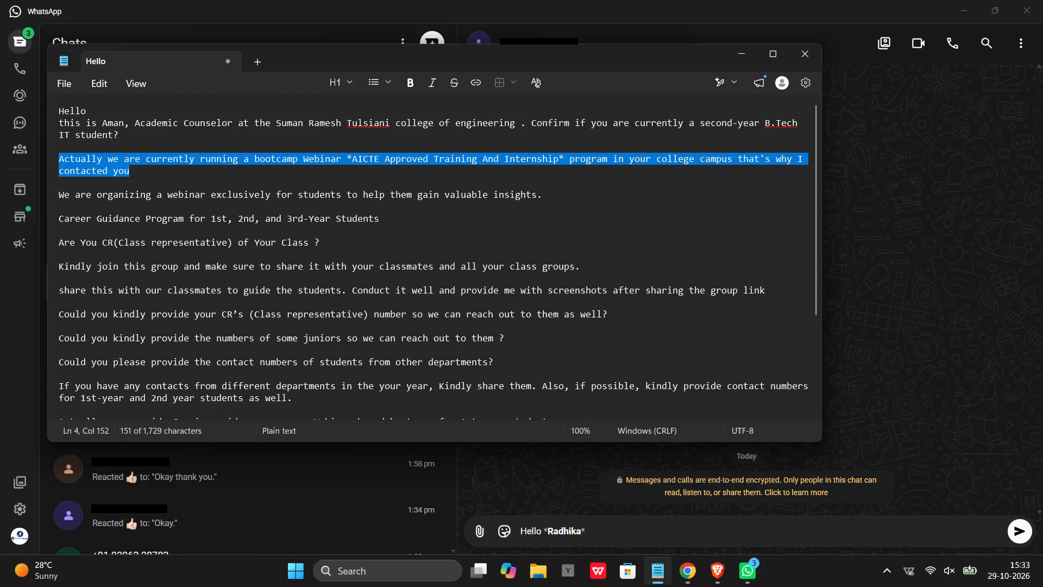
left_click(565, 197)
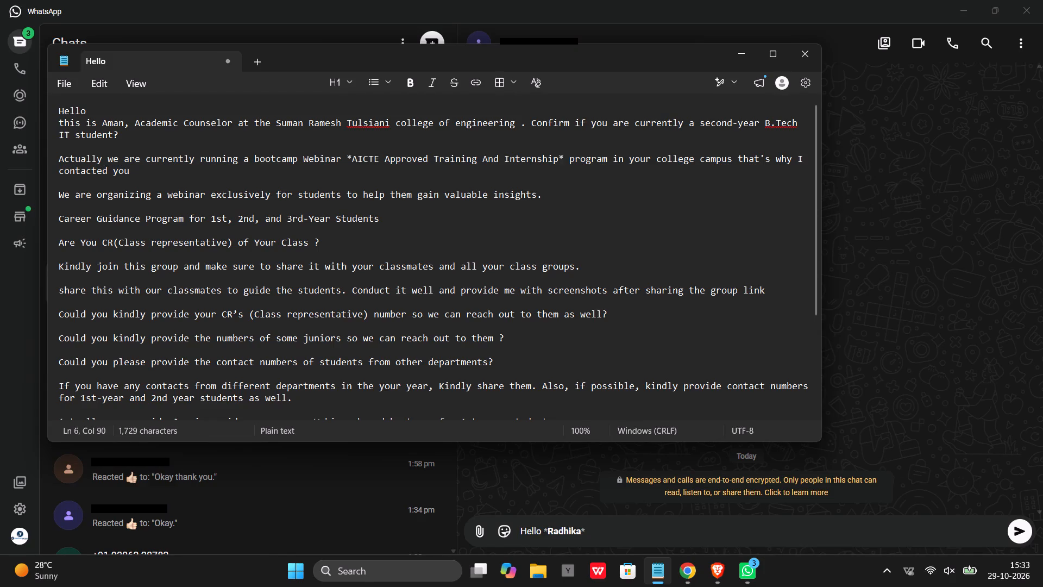
left_click_drag(387, 220, 385, 209)
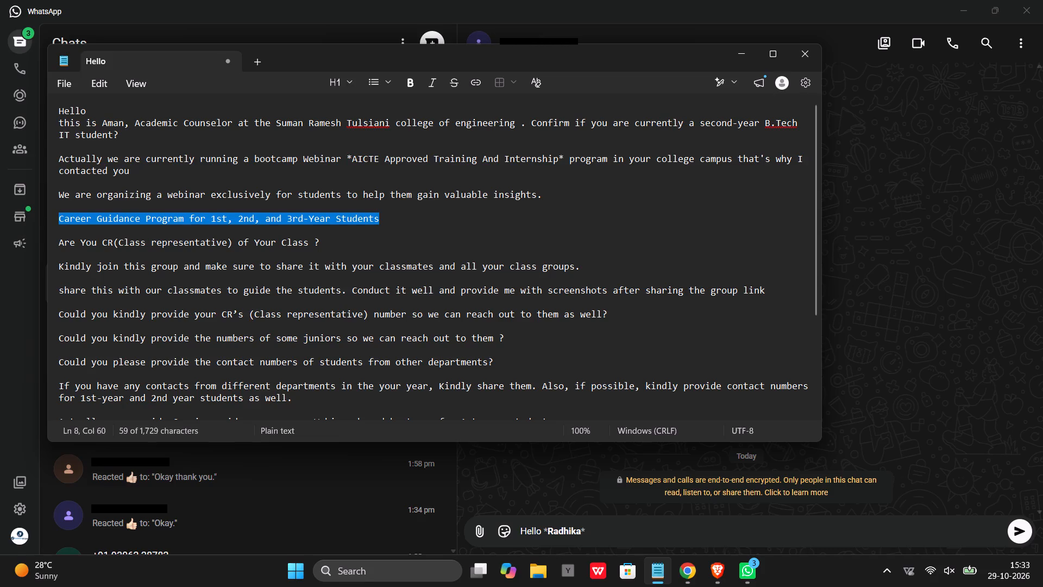
key("ctrl+c")
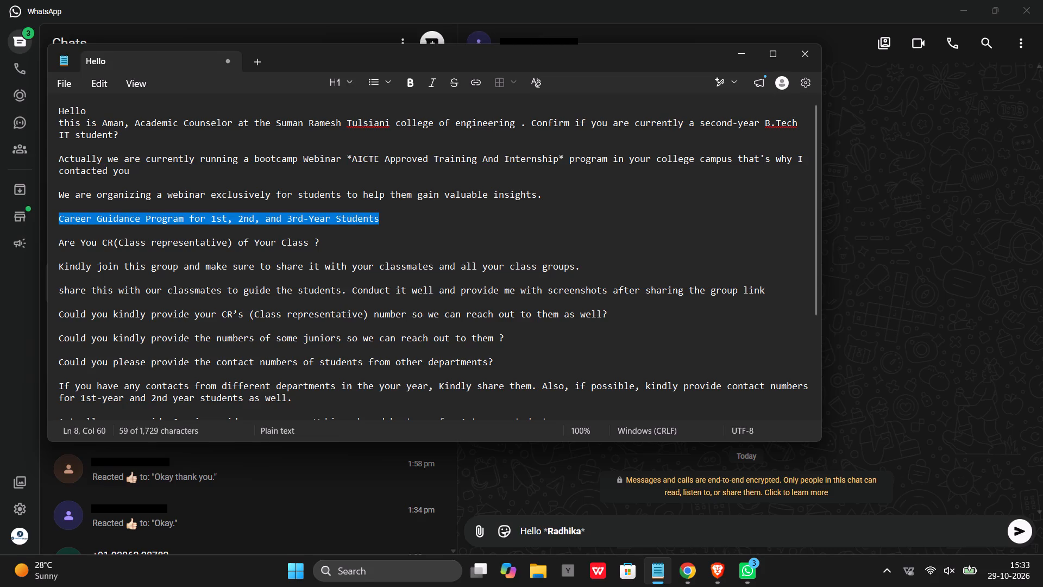
left_click(550, 201)
left_click_drag(549, 200, 543, 185)
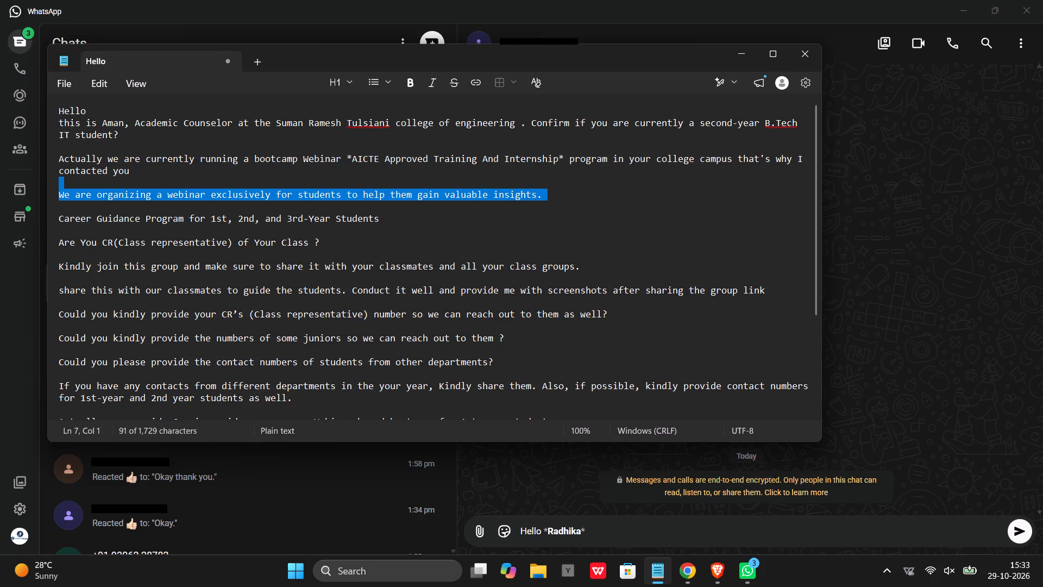
key("ctrl+c")
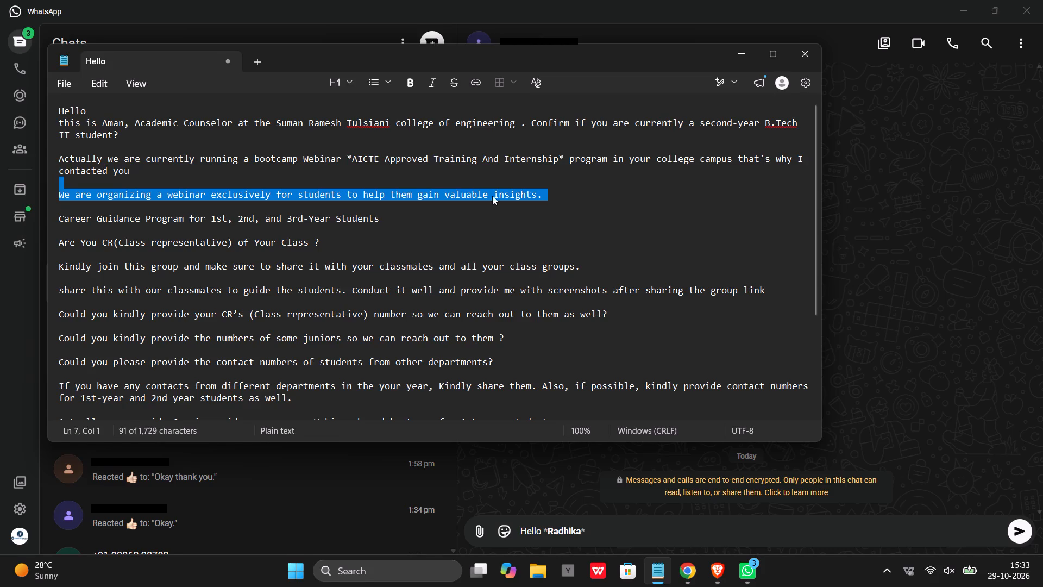
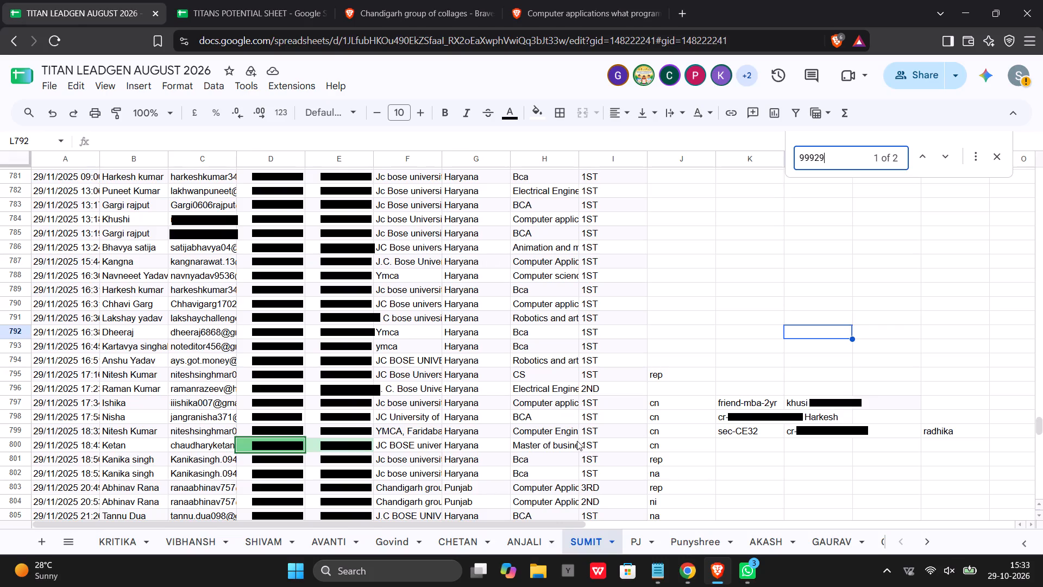
Copy the course entry "Master of business administration" from the matching lead's record in row 800 of the SUMIT sheet.
right_click(552, 443)
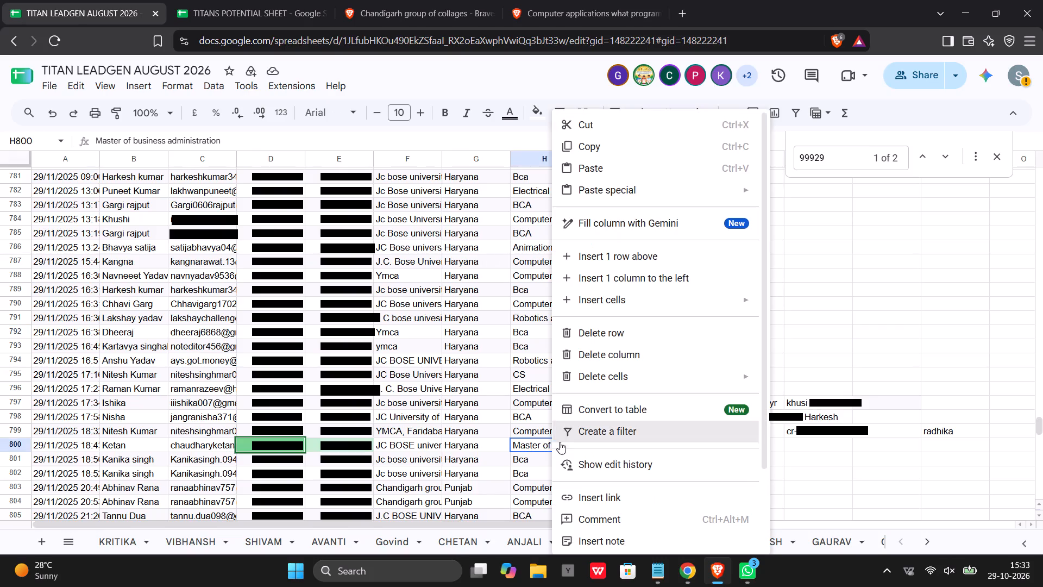
left_click(613, 150)
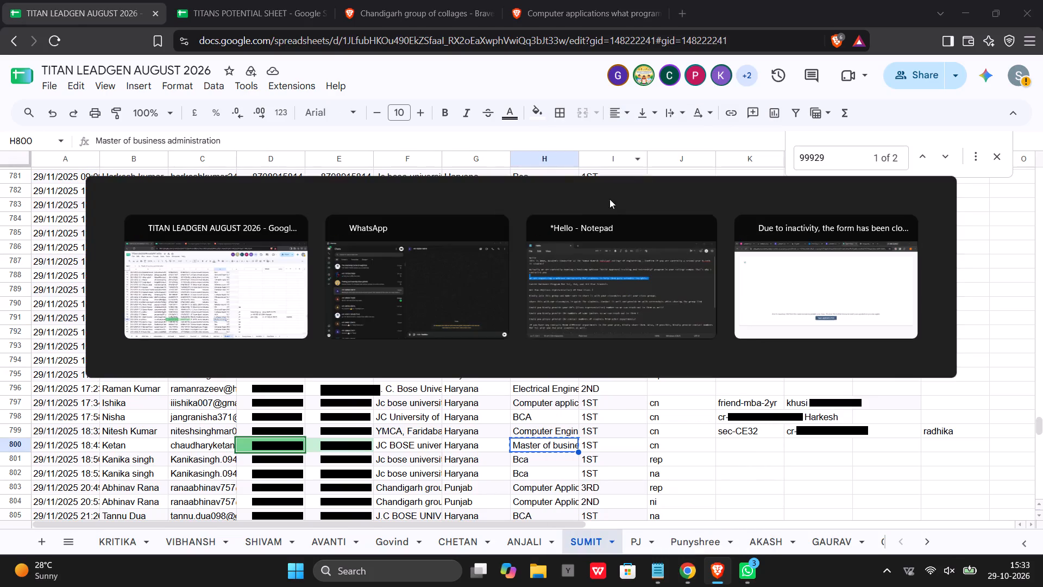
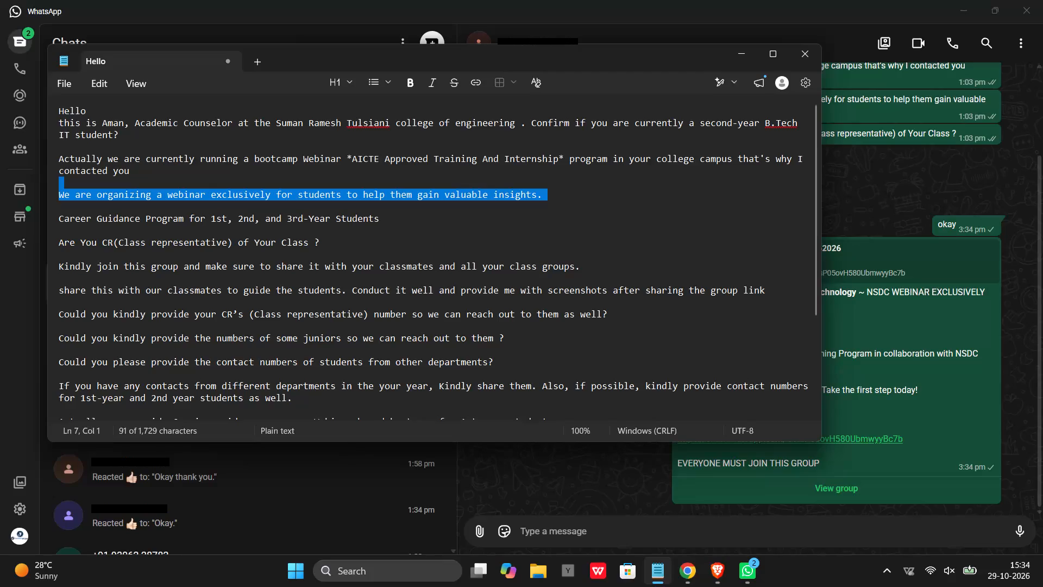
Copy separately the "Kindly join this group", "share this with our classmates" and "After sharing the official group link" lines from the Hello note.
left_click_drag(612, 274, 610, 260)
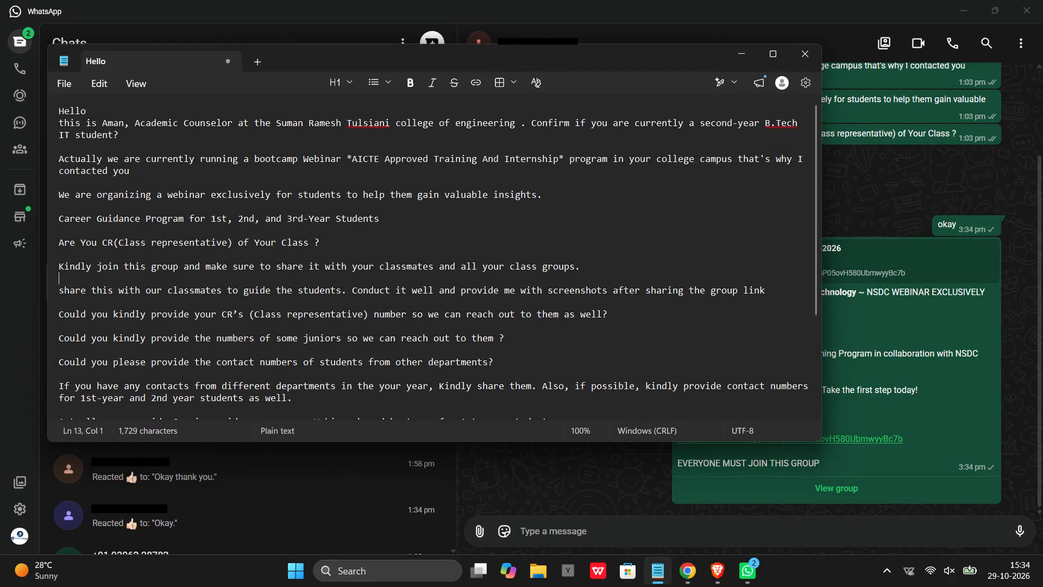
left_click_drag(610, 260, 608, 254)
key("ctrl+c")
left_click(633, 330)
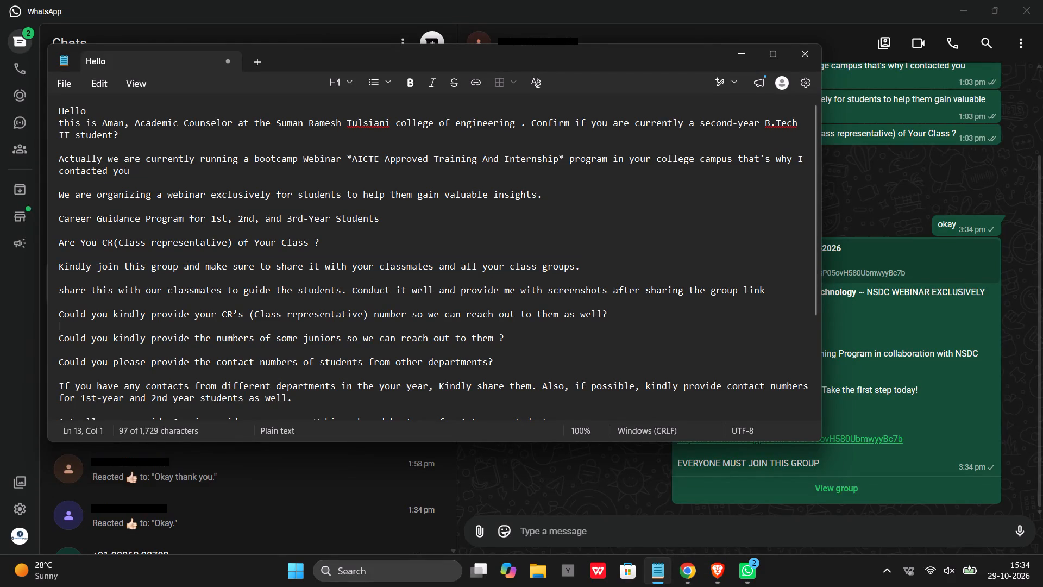
left_click_drag(775, 291, 773, 273)
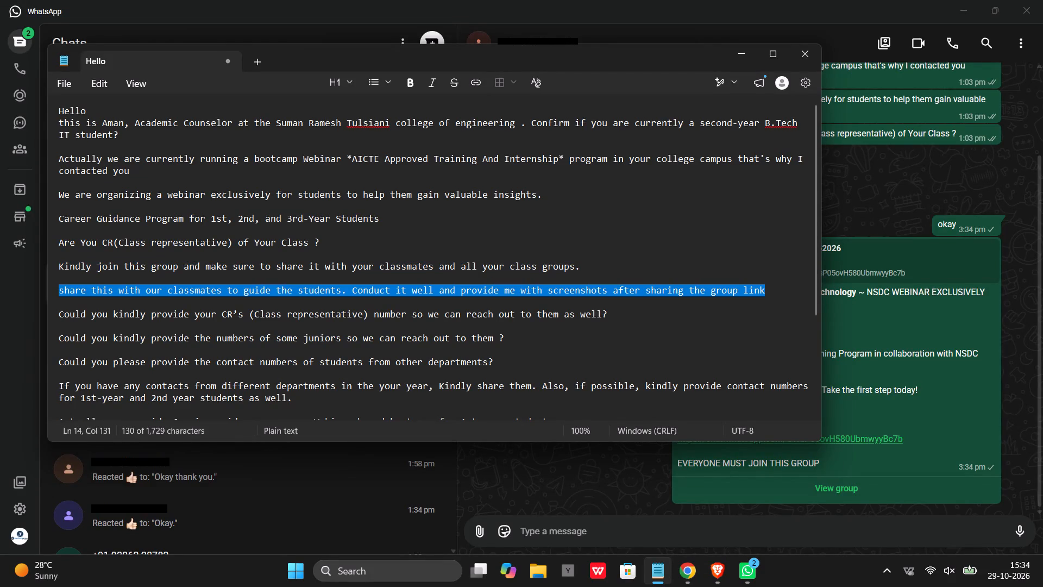
key("ctrl+c")
left_click(708, 342)
scroll(708, 341, "down", 7)
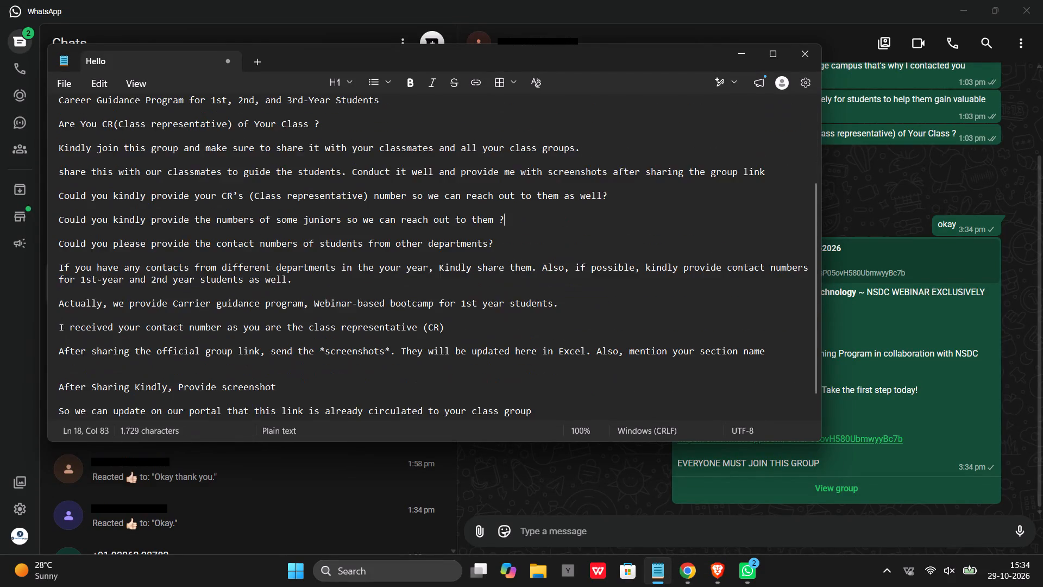
scroll(707, 340, "down", 7)
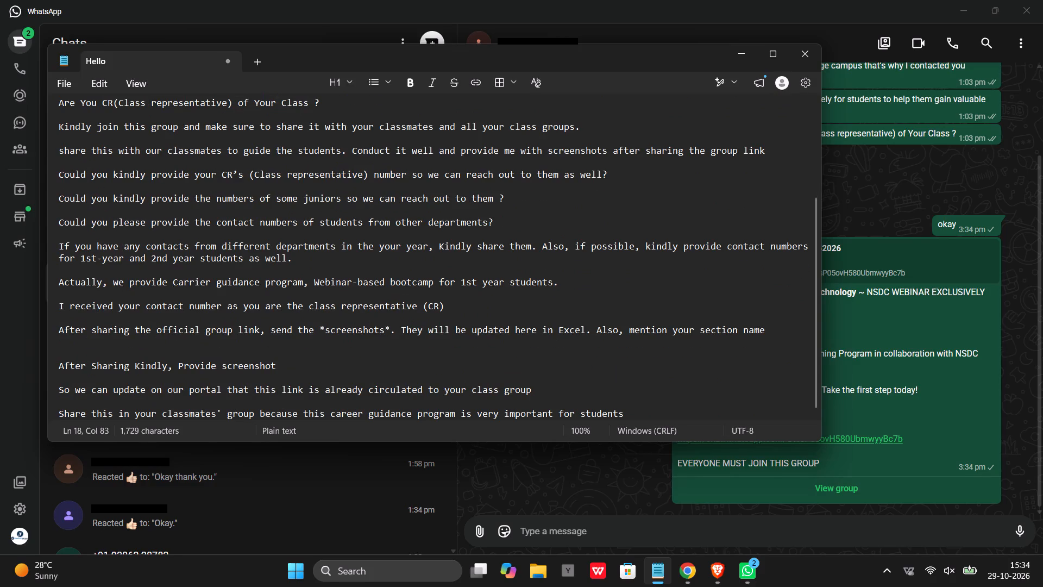
left_click_drag(770, 331, 768, 319)
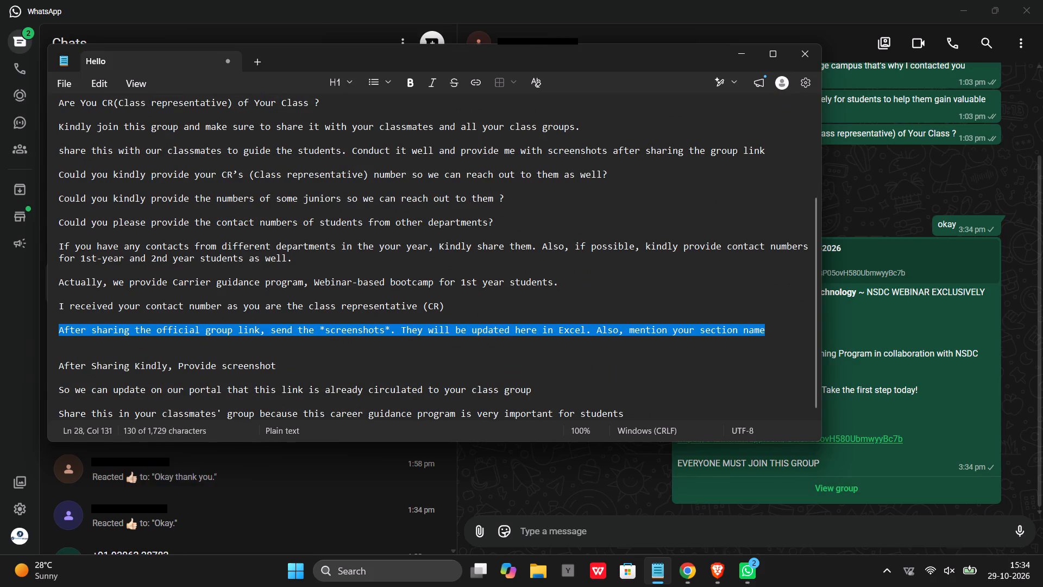
key("ctrl+c")
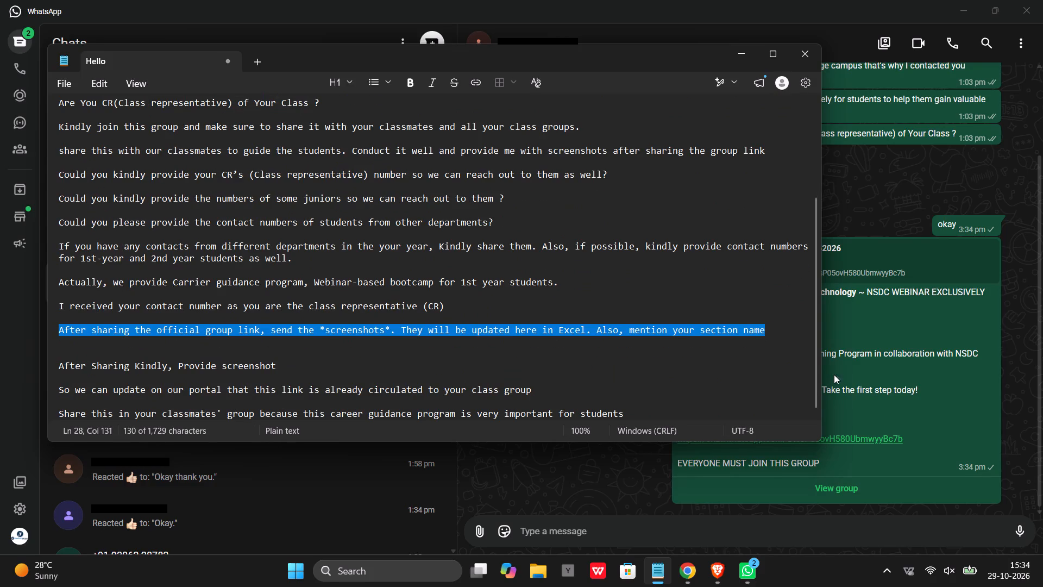
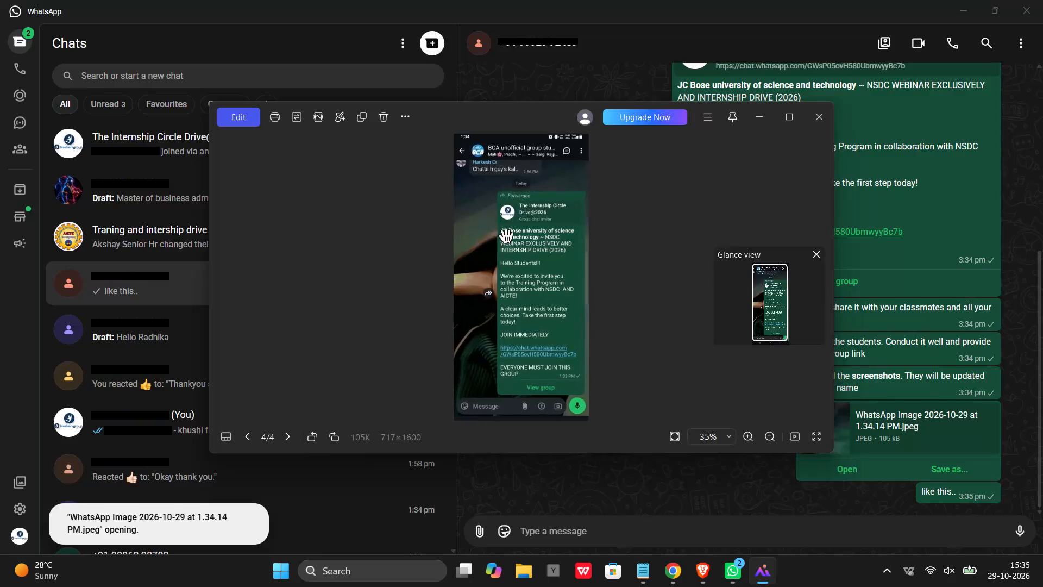
scroll(506, 236, "up", 1)
scroll(506, 236, "down", 2)
scroll(506, 235, "up", 2)
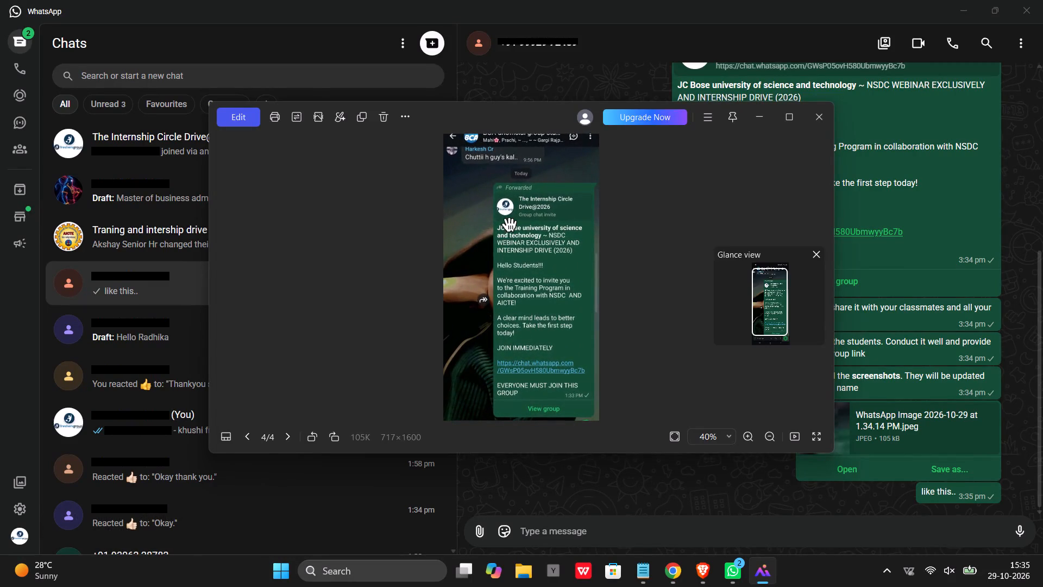
scroll(509, 224, "down", 1)
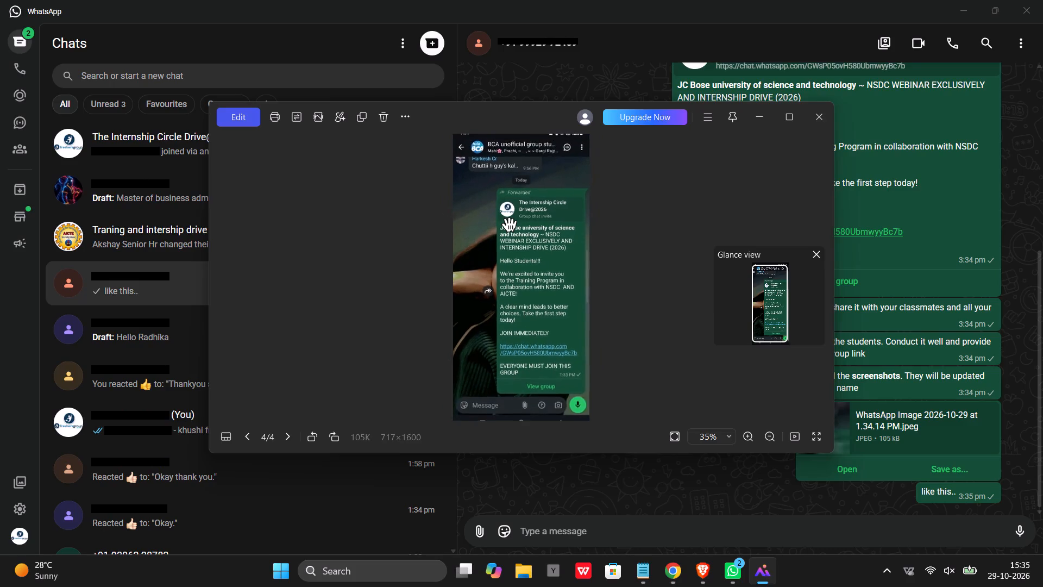
scroll(509, 224, "up", 2)
scroll(509, 224, "down", 8)
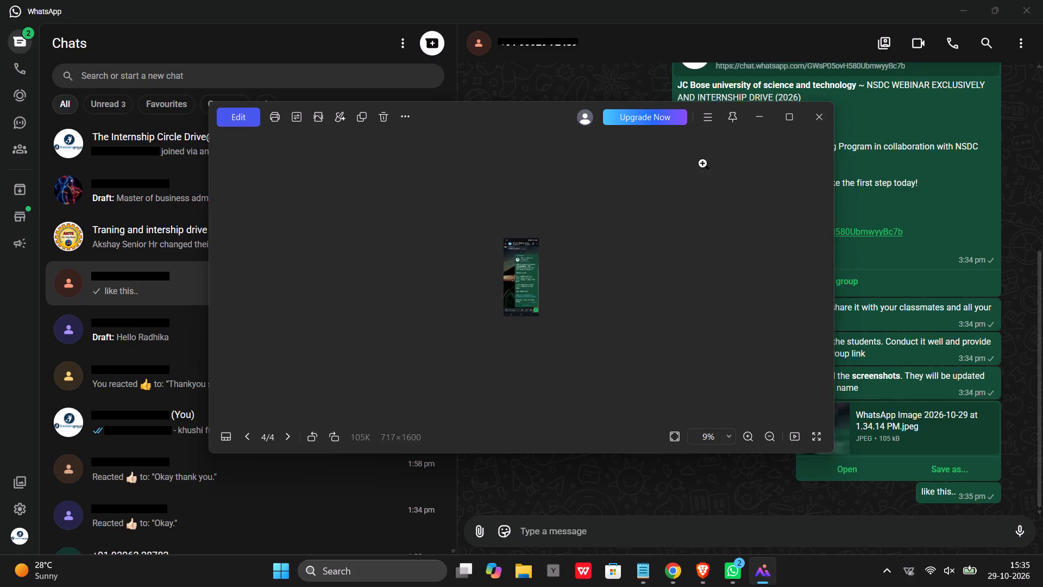
scroll(570, 220, "up", 9)
scroll(570, 220, "down", 7)
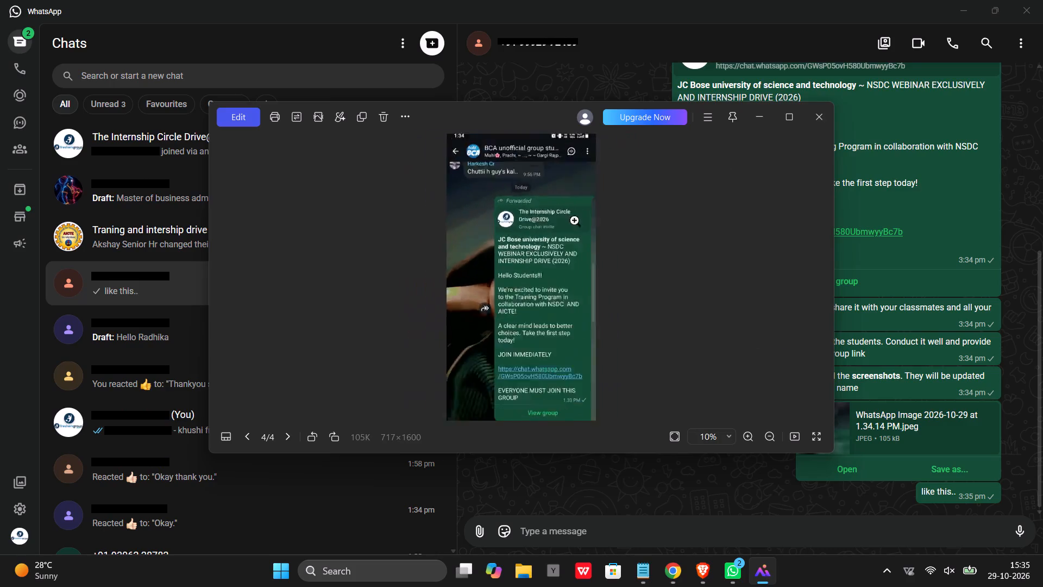
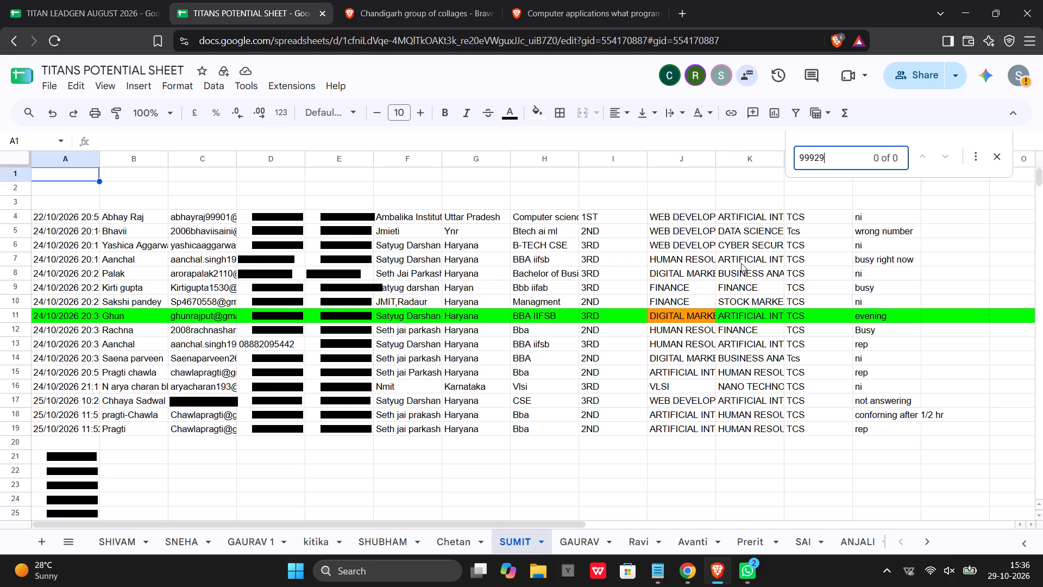
scroll(603, 337, "down", 20)
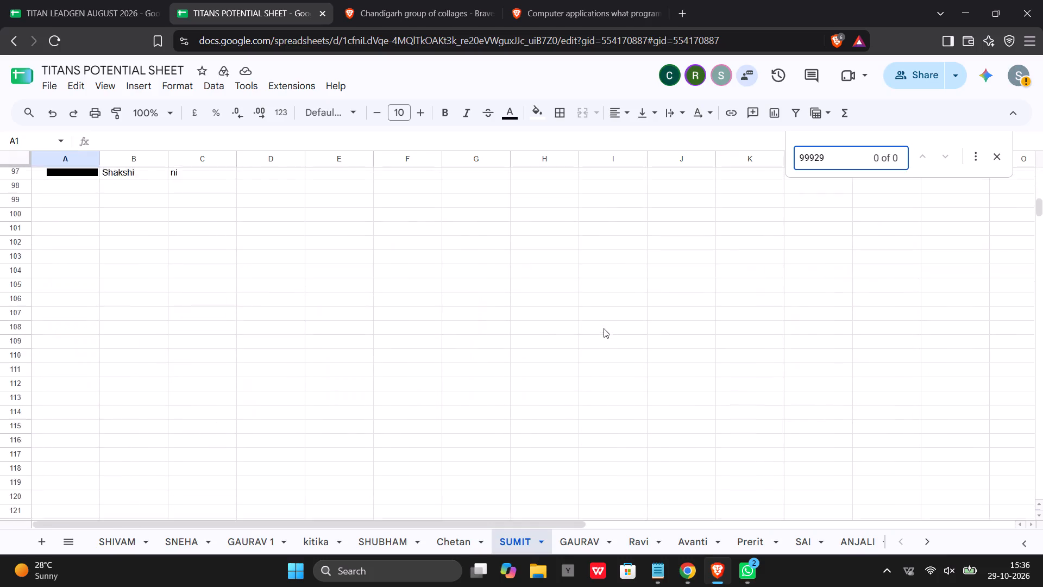
scroll(604, 328, "down", 7)
scroll(606, 327, "up", 20)
scroll(606, 327, "up", 8)
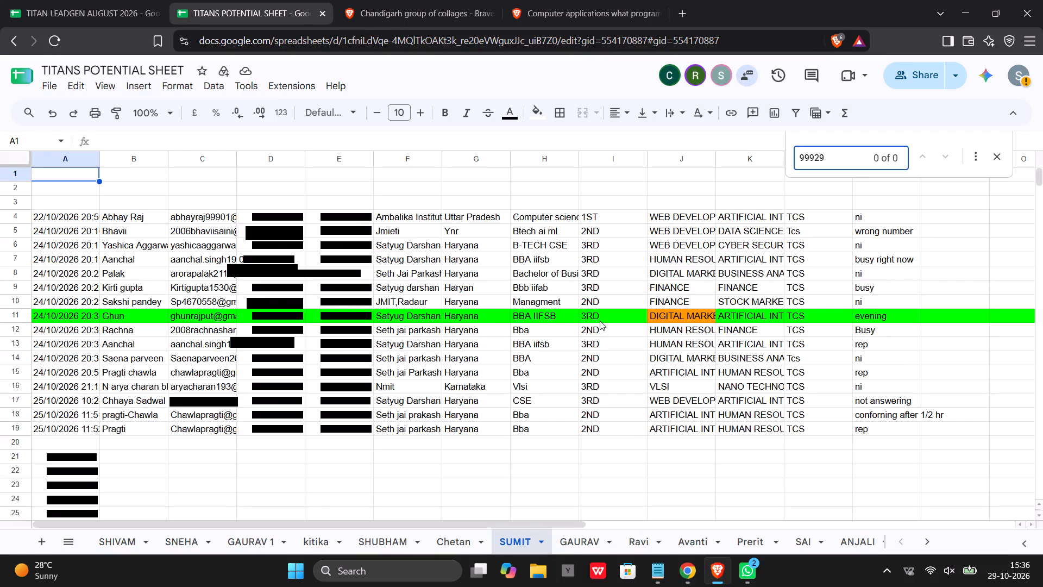
scroll(600, 321, "up", 3)
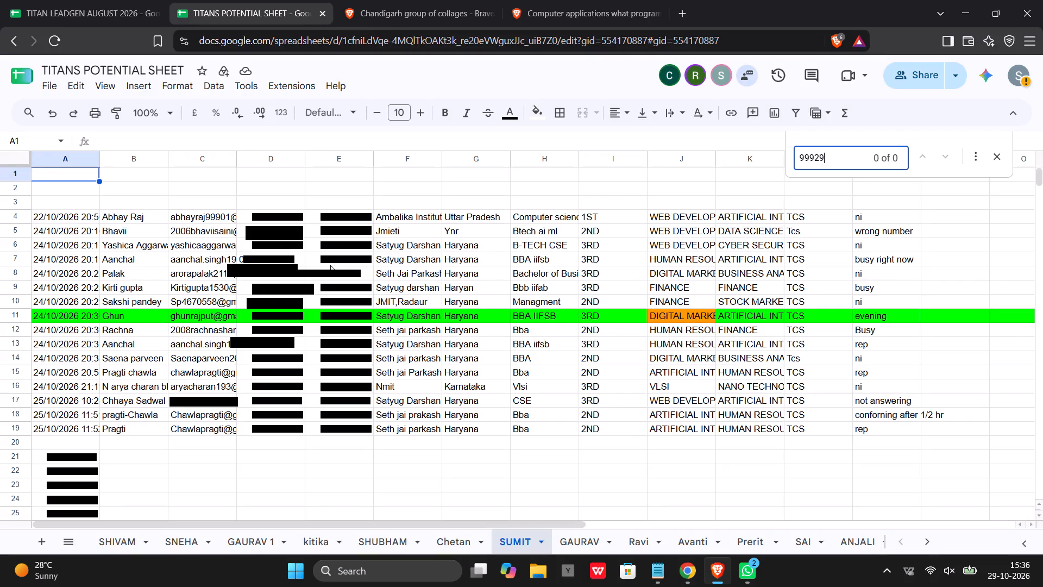
Copy the student's phone number from cell E7 and the name from cell B7 of the SUMIT sheet, one after the other.
right_click(345, 258)
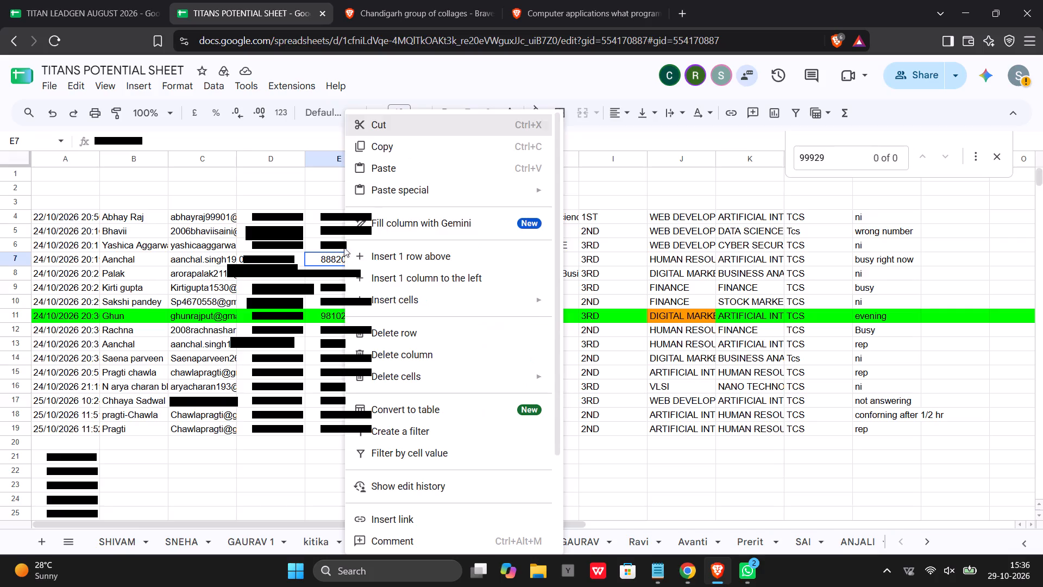
left_click(400, 146)
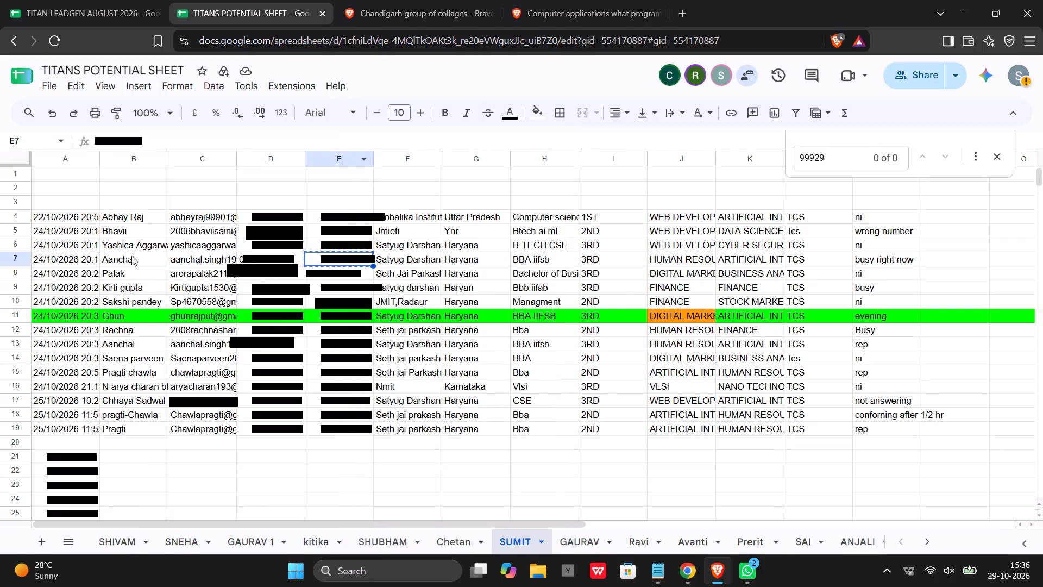
right_click(131, 256)
left_click(166, 139)
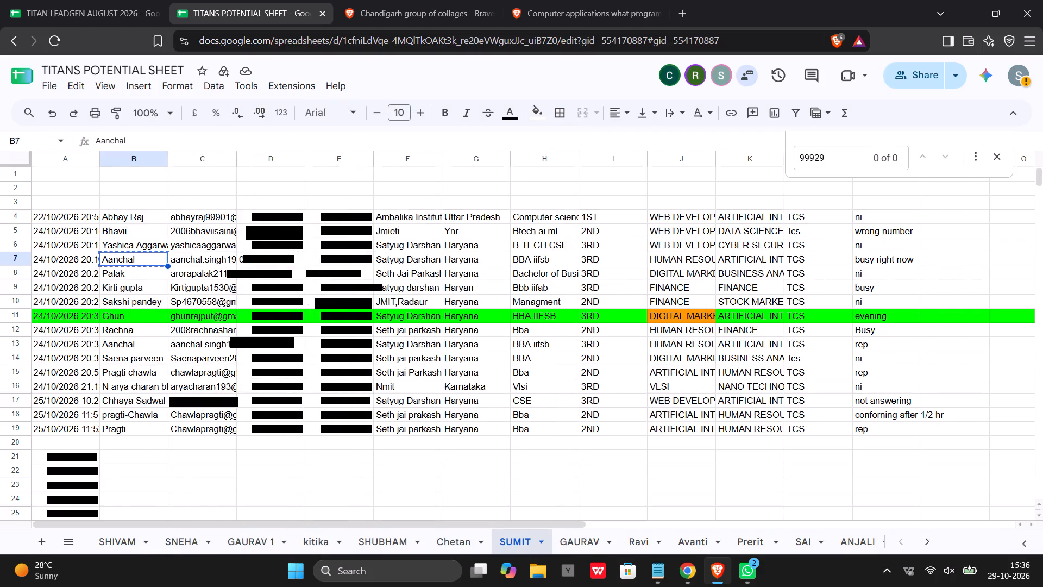
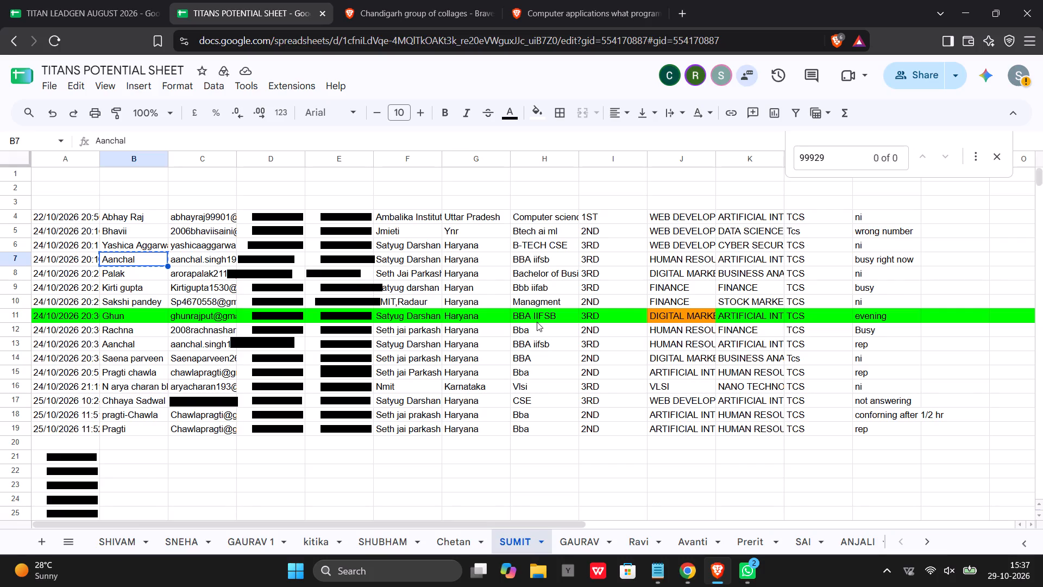
Replace the status remark in cell M11 of the green-highlighted row on the SUMIT sheet with "payment done".
left_click(891, 317)
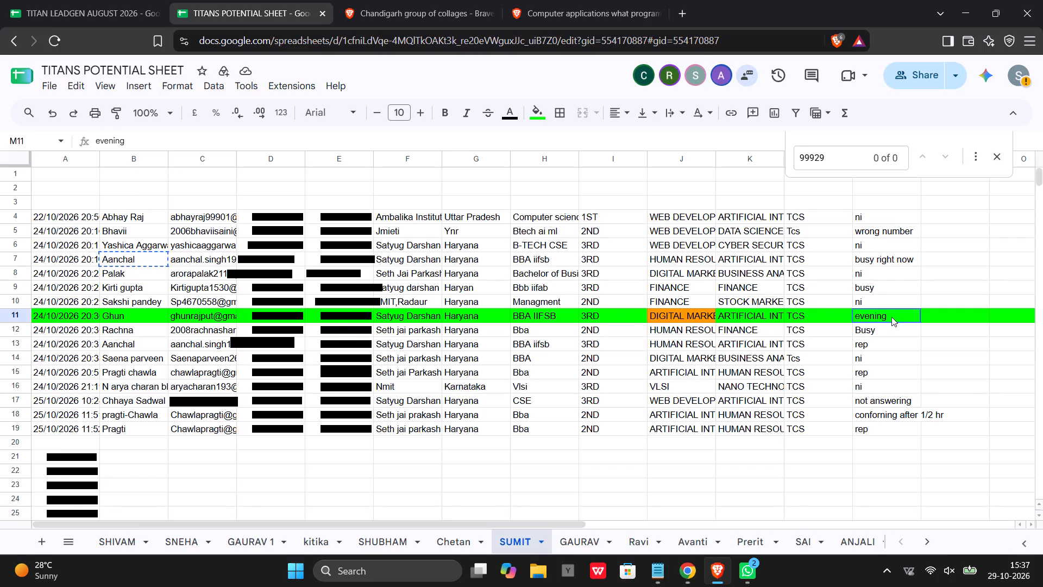
key("BackSpace")
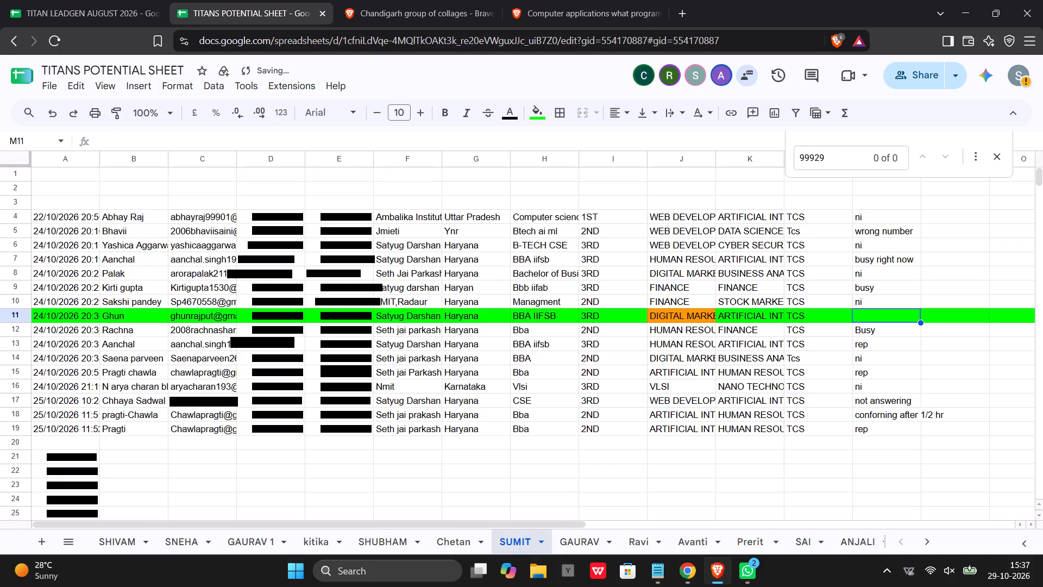
type("done")
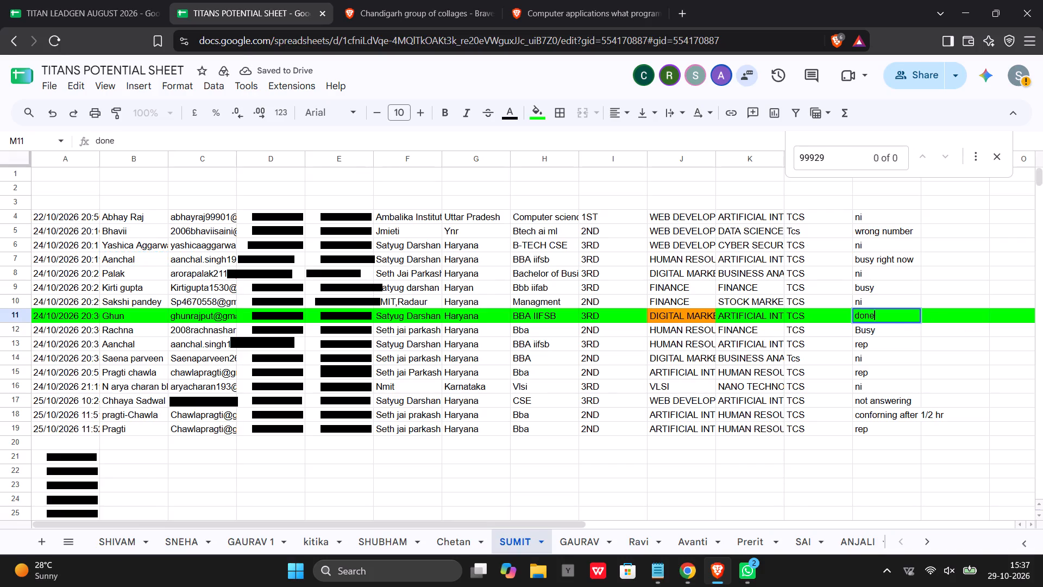
key("BackSpace")
key("BackSpace")
key("BackSpace")
key("BackSpace")
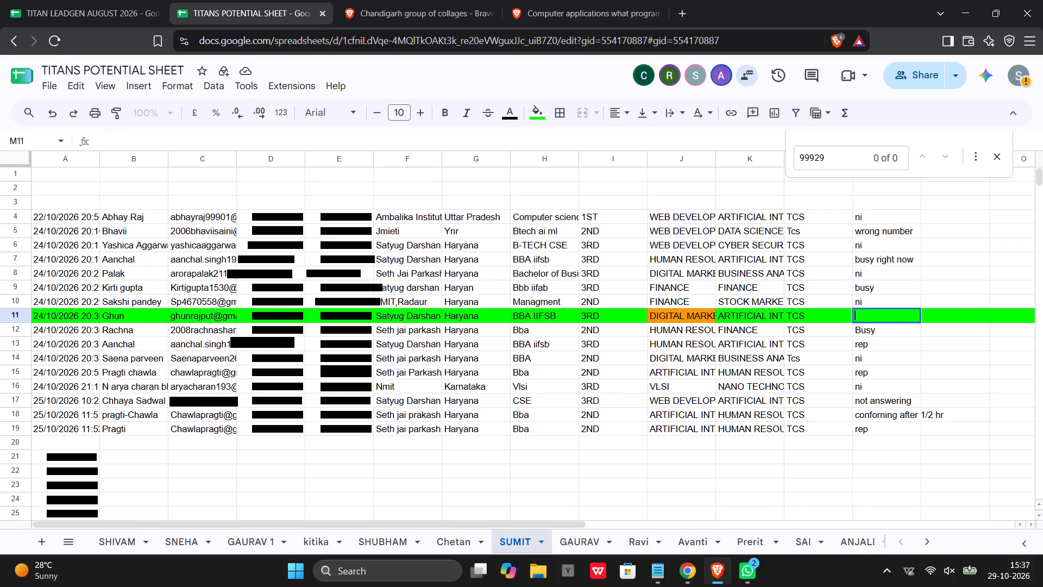
type("payment done")
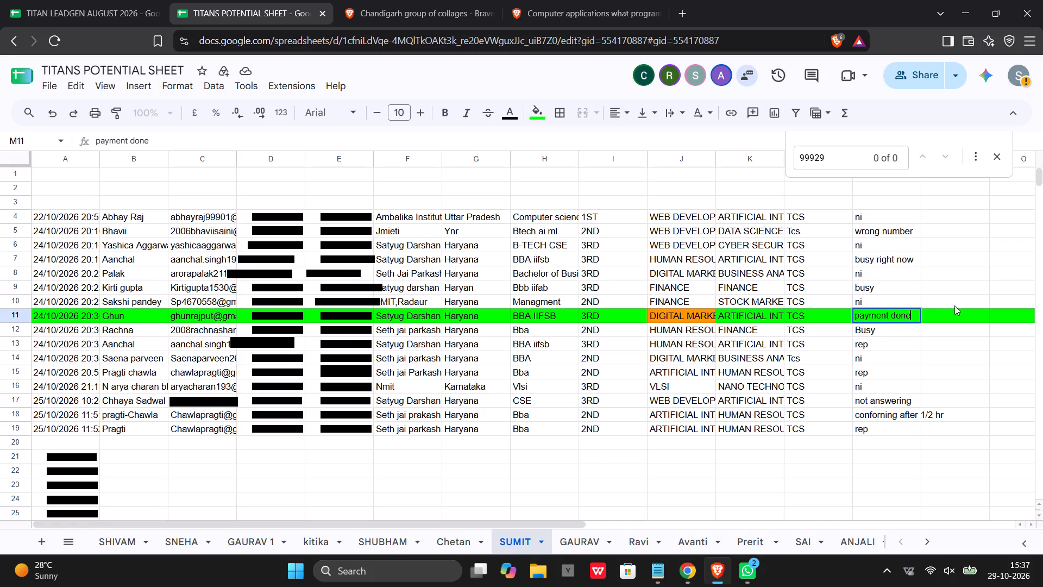
left_click(949, 313)
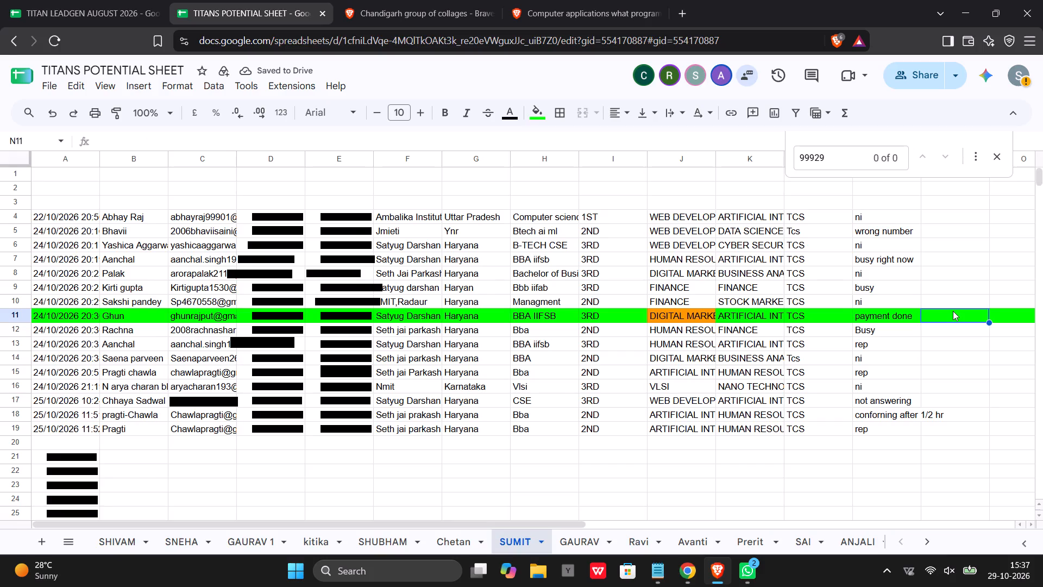
left_click(953, 311)
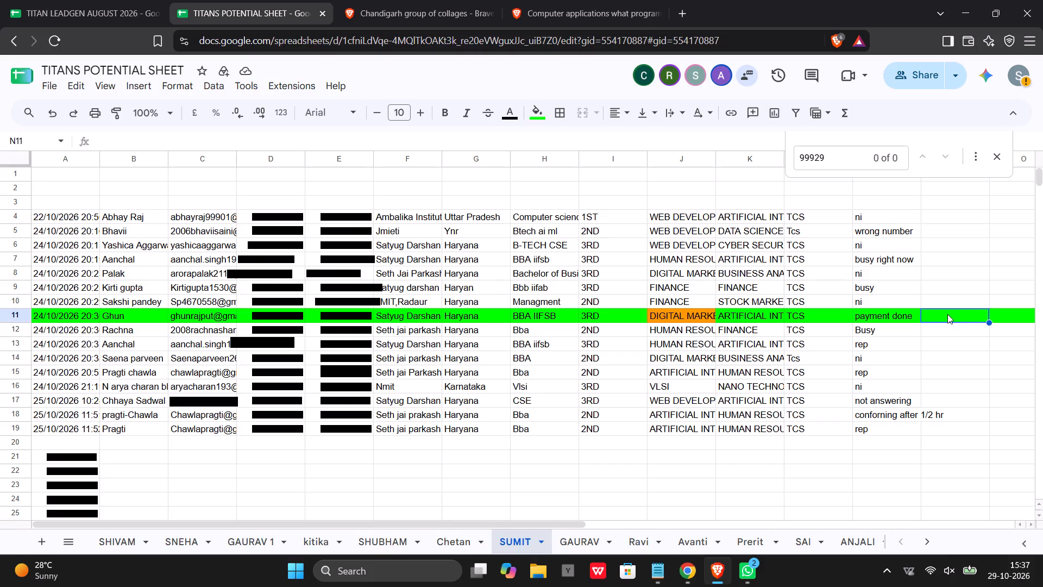
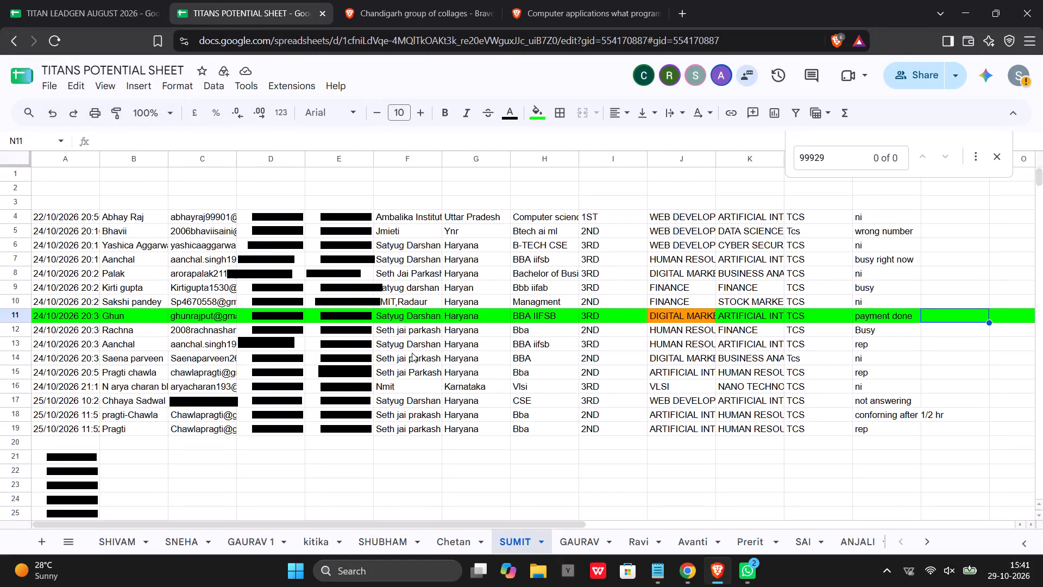
Copy the college name "Satyug Darshan institute of engineering and technology" from cell F7 into empty cell G21 below the leads.
right_click(417, 259)
left_click(457, 141)
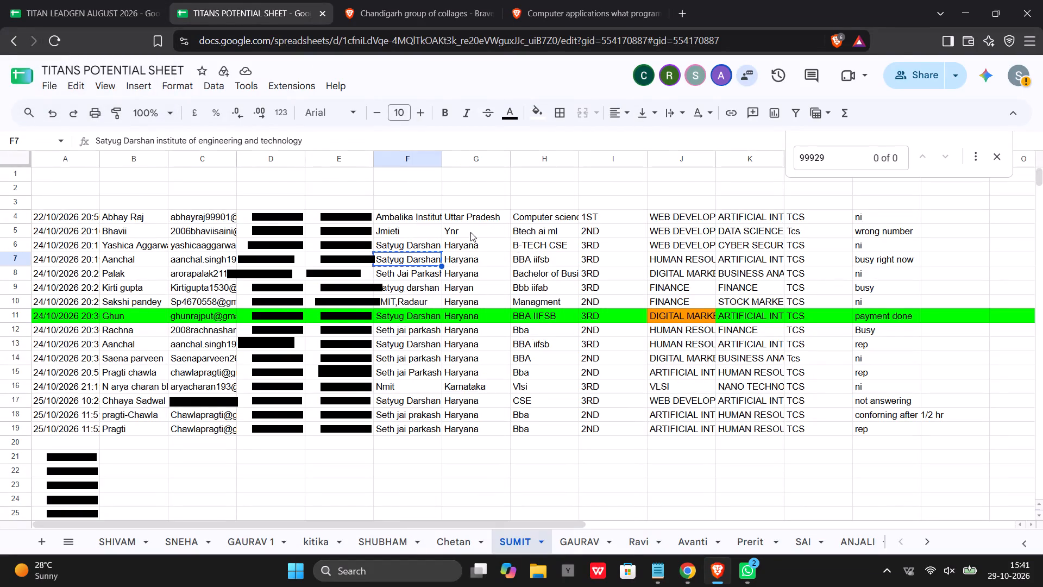
left_click(484, 454)
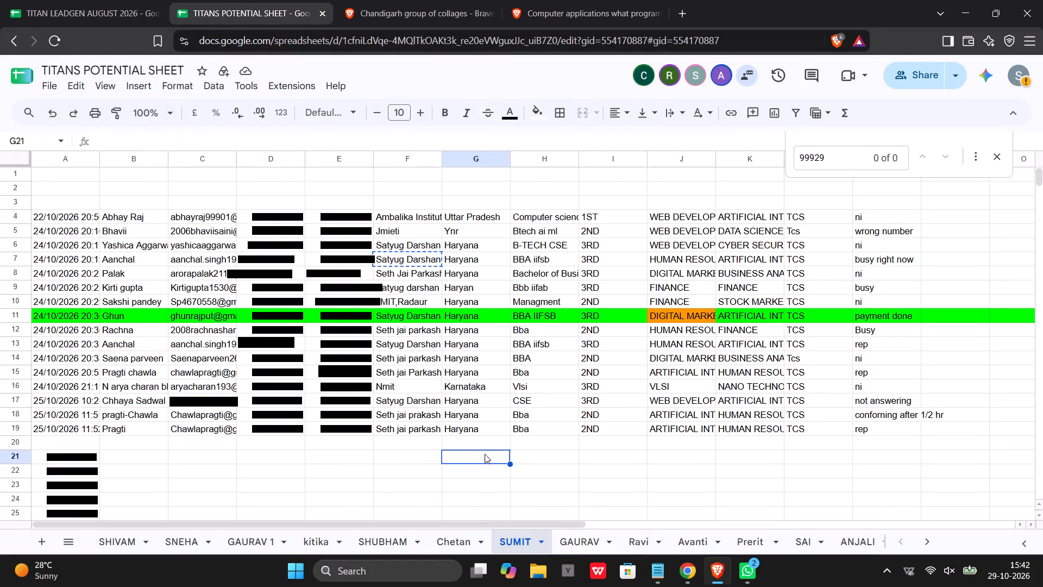
key("super+v")
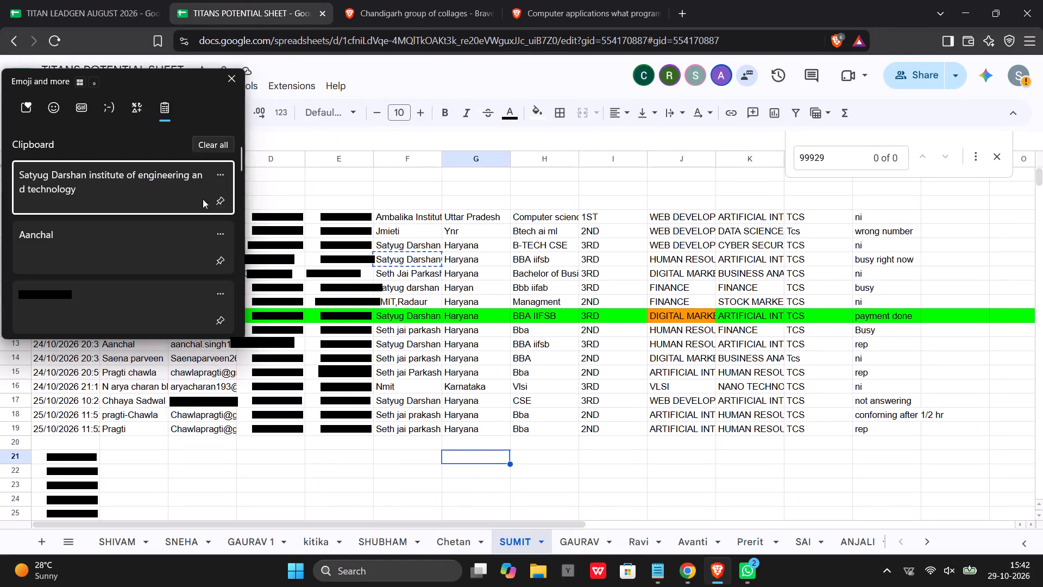
left_click(148, 179)
key("ctrl+v")
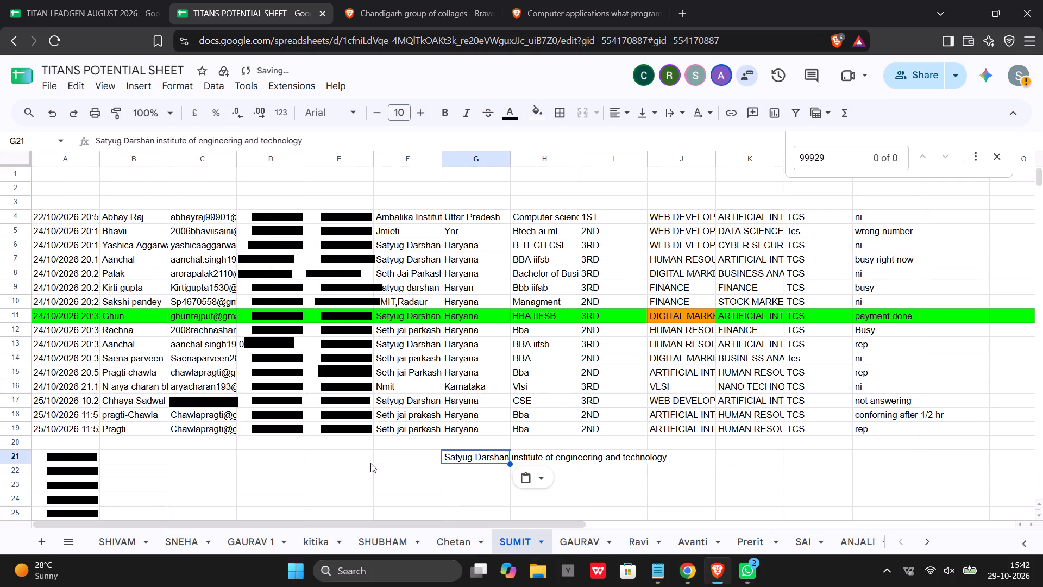
left_click(363, 457)
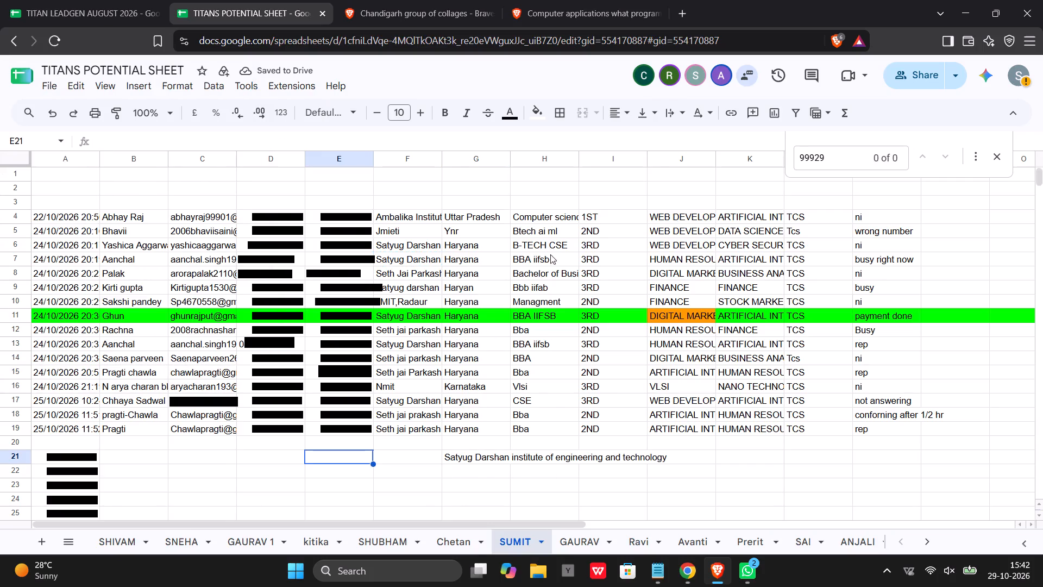
Copy the course interest "HUMAN RESOURCES" from cell J7 into empty cell H22 below the pasted college name.
right_click(692, 255)
left_click(721, 146)
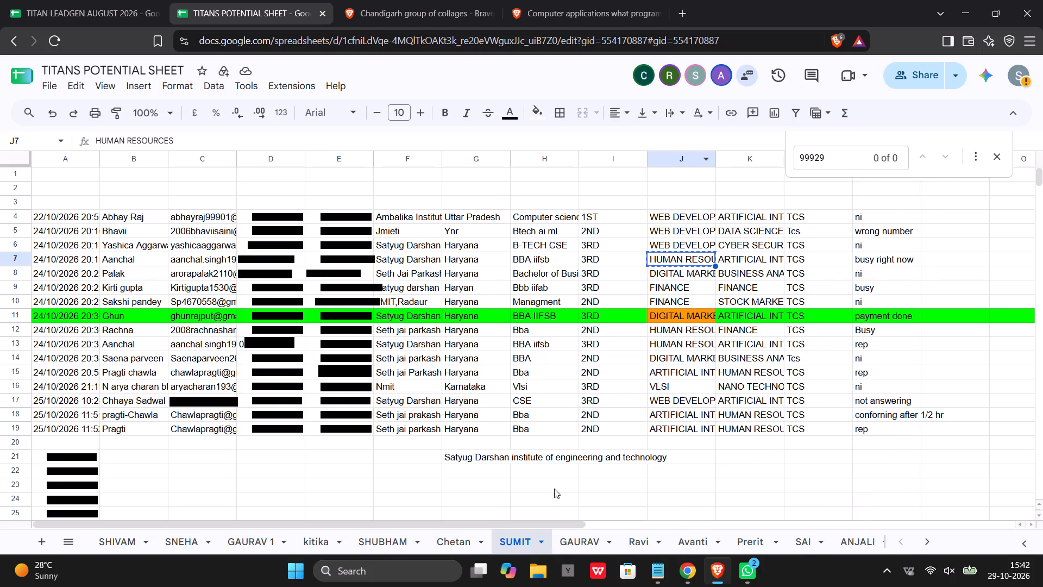
left_click(544, 476)
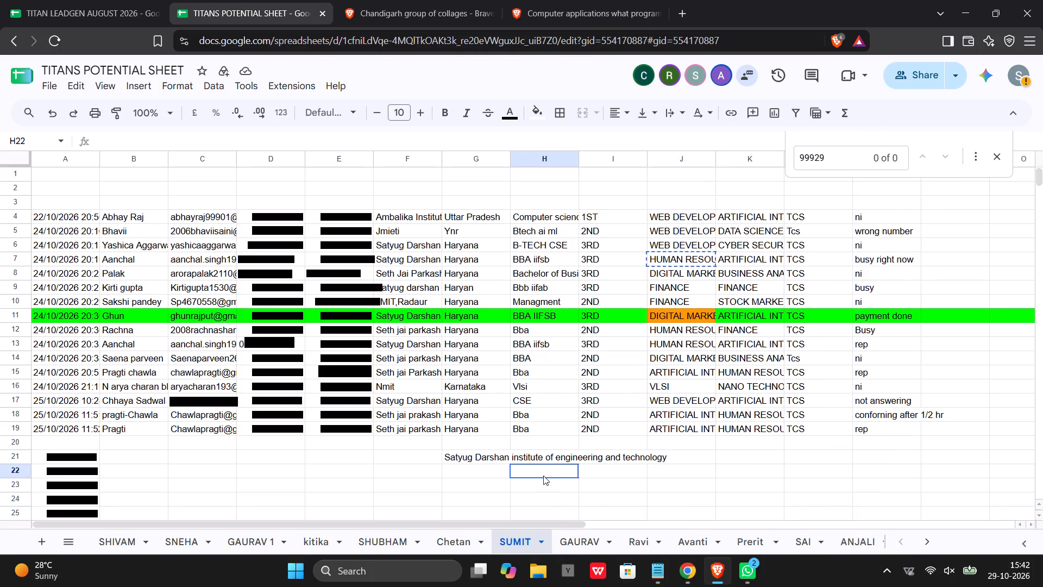
key("ctrl+v")
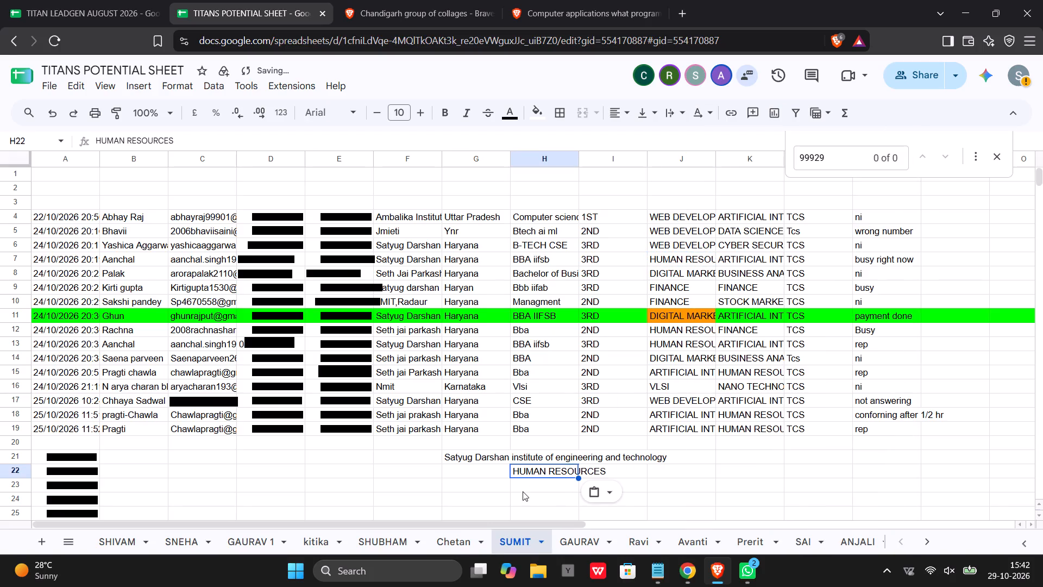
left_click(520, 493)
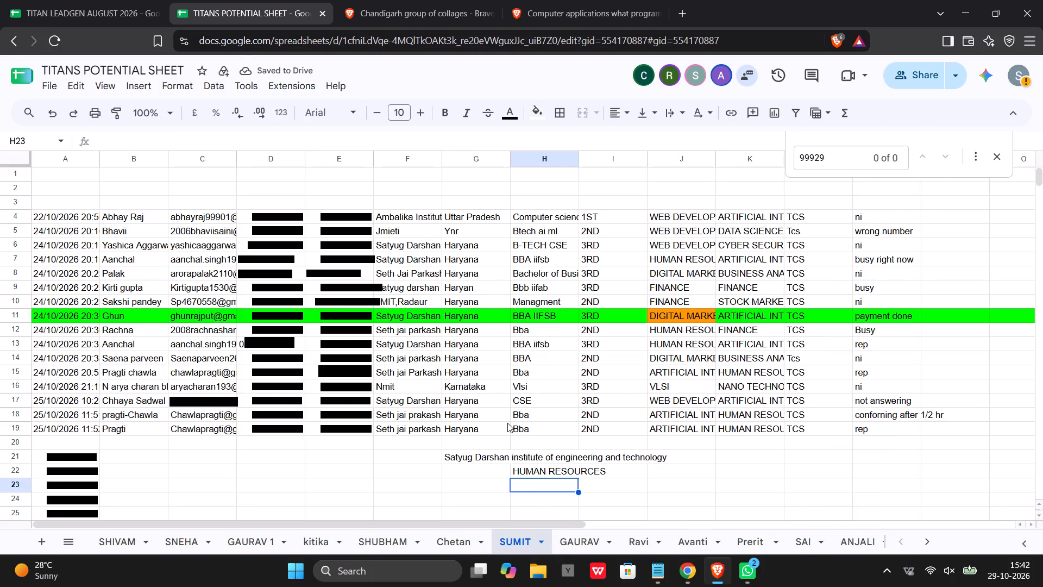
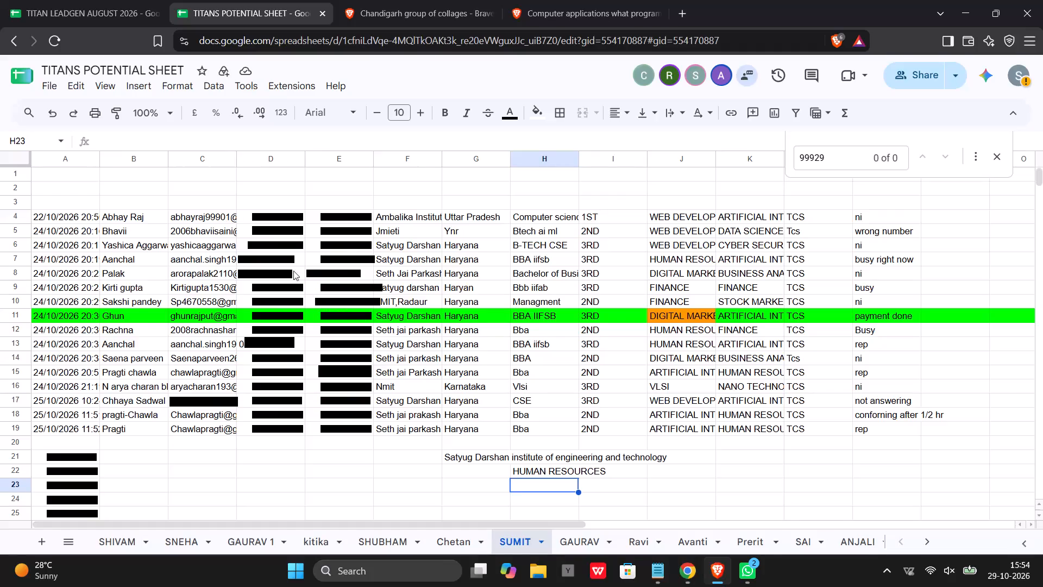
Copy the lead's phone number from cell E7 in the SUMIT sheet.
right_click(341, 261)
left_click(383, 151)
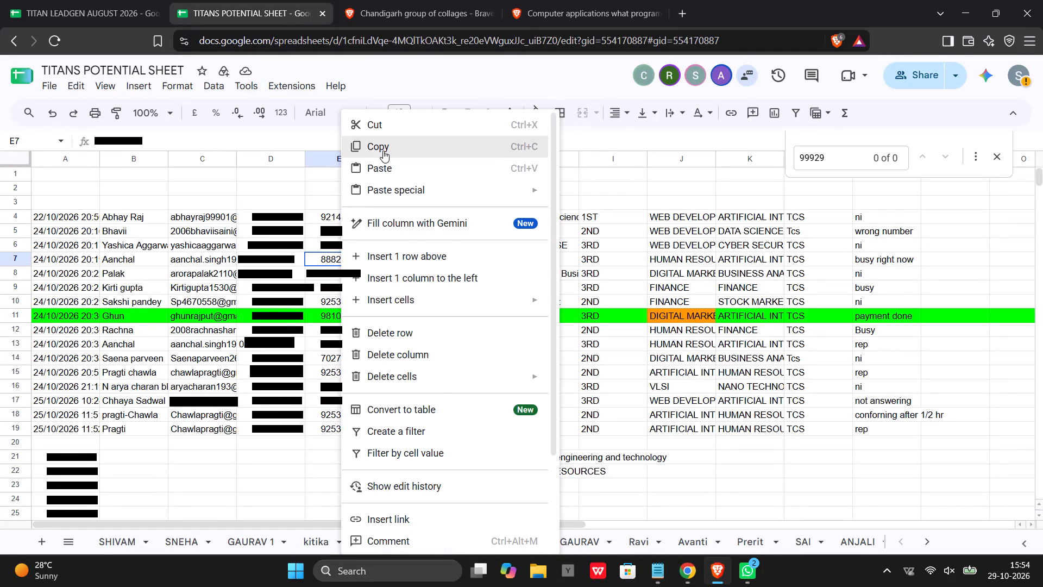
Open the cell options for the lead's name in cell B7.
right_click(124, 258)
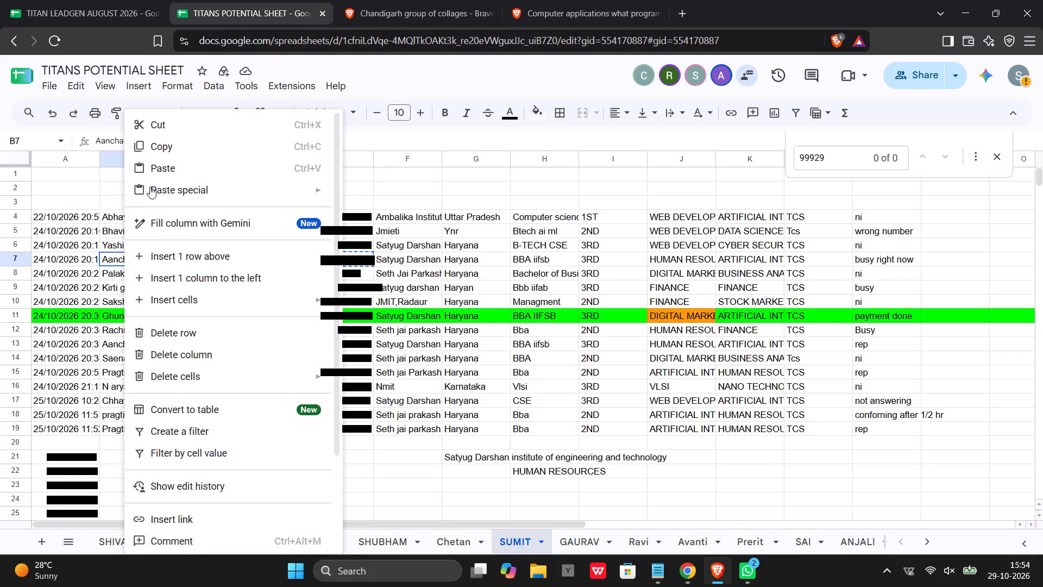
Copy the lead's name from cell B7 in the SUMIT sheet.
left_click(168, 153)
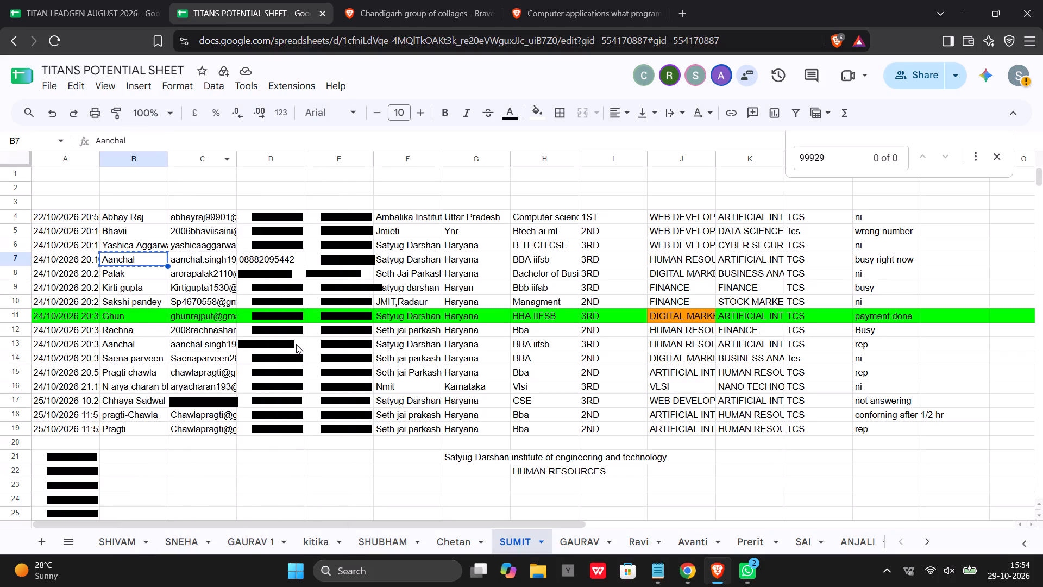
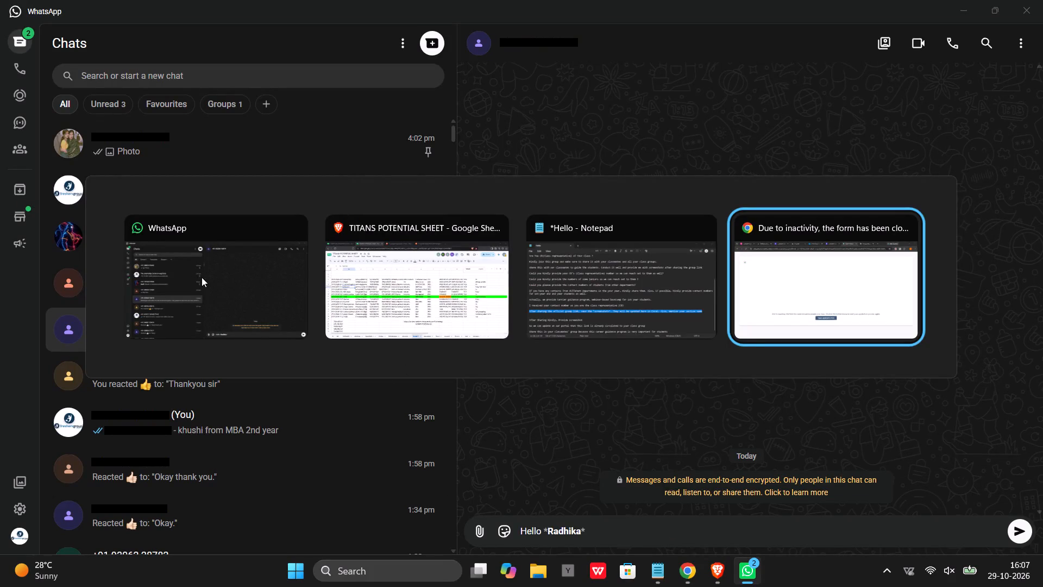
Switch from WhatsApp to the browser and bring up the TITAN LEADGEN AUGUST 2026 spreadsheet.
left_click(442, 290)
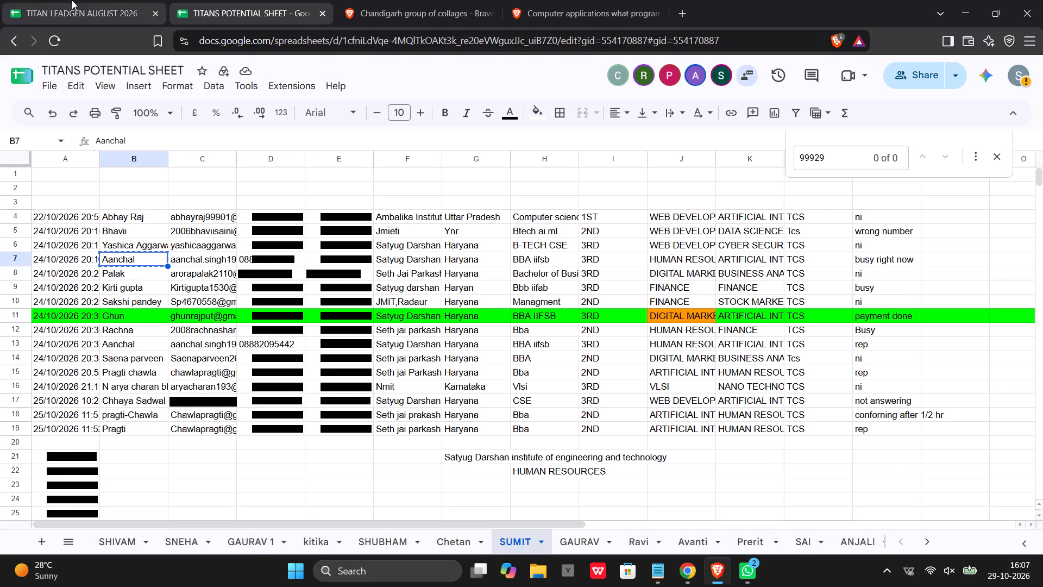
left_click(72, 0)
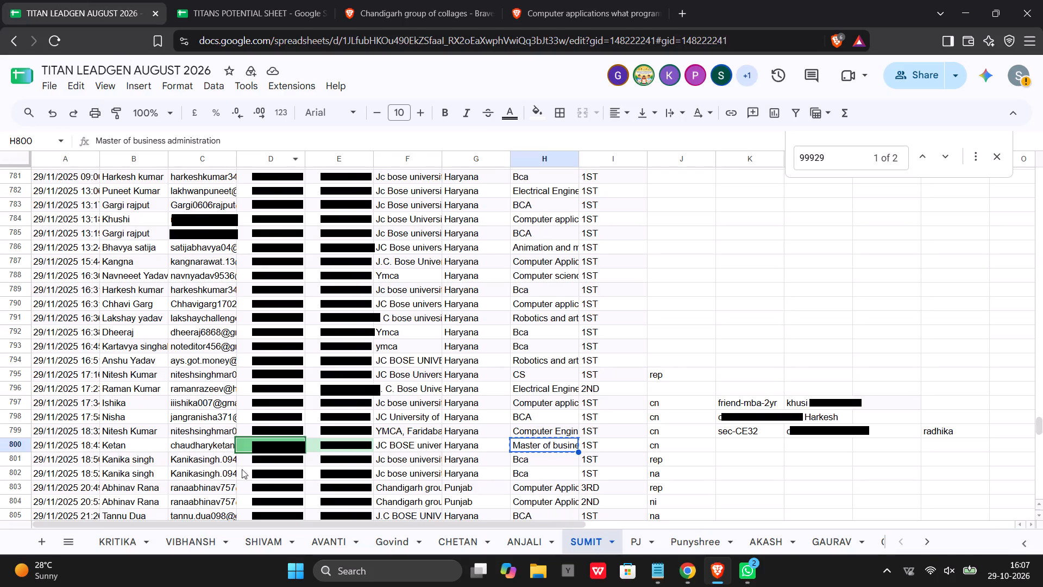
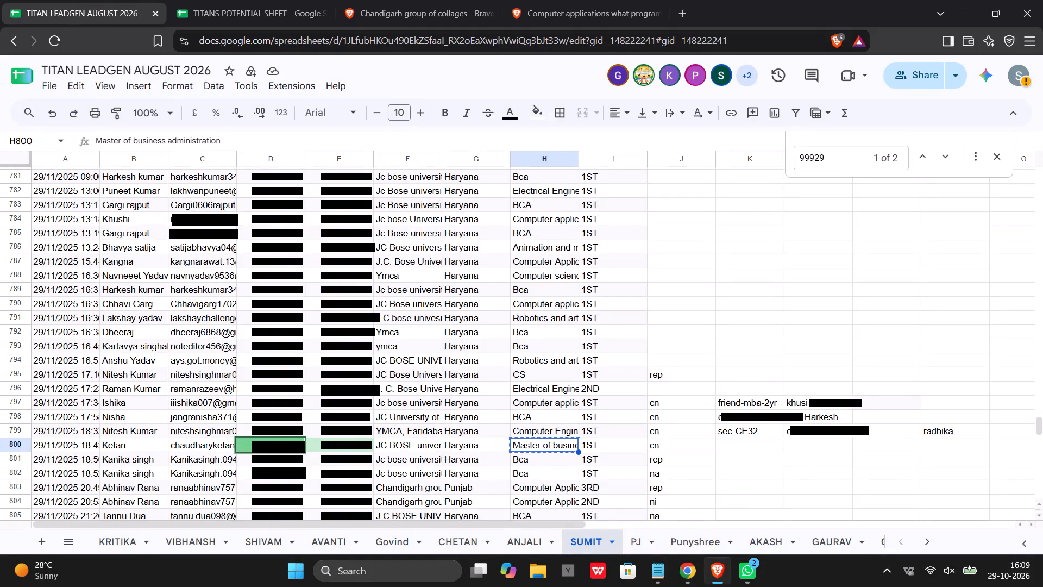
Copy the lead's phone number from cell D800 in the SUMIT sheet.
right_click(285, 442)
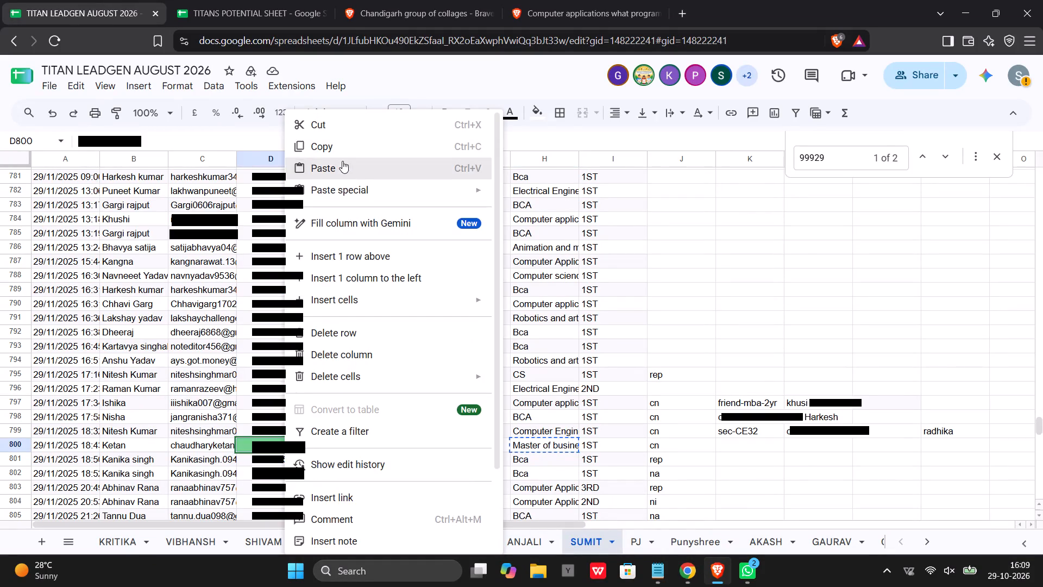
left_click(349, 148)
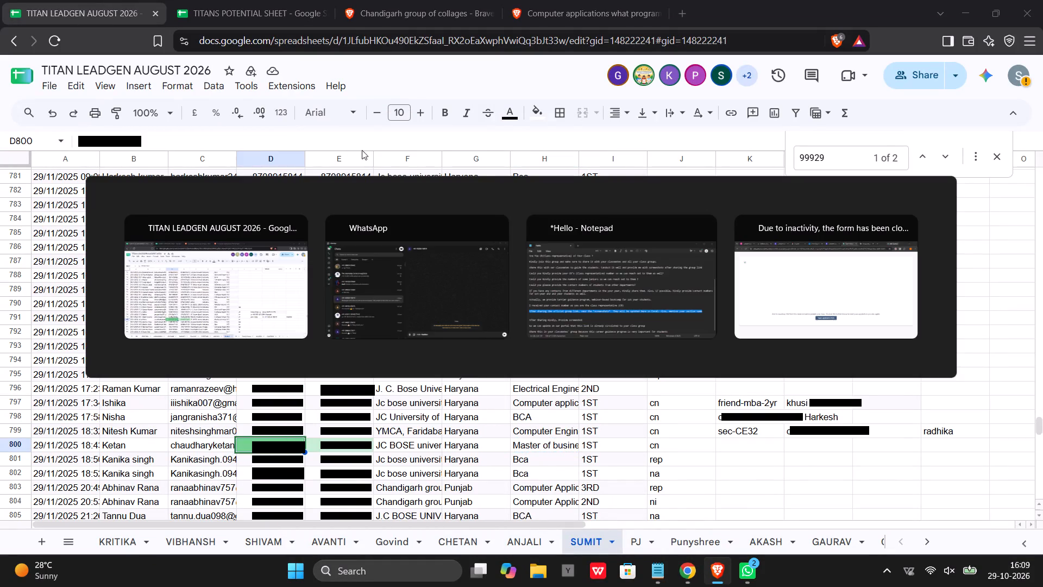
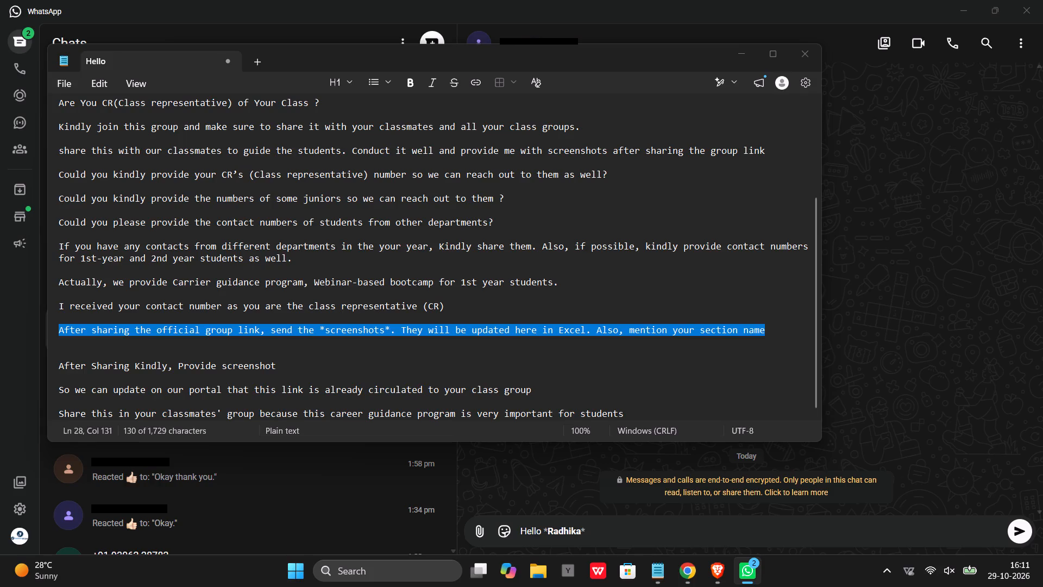
Copy the line "I received your contact number as you are the class representative (CR)" from the Hello note.
left_click_drag(448, 308, 451, 294)
key("ctrl+c")
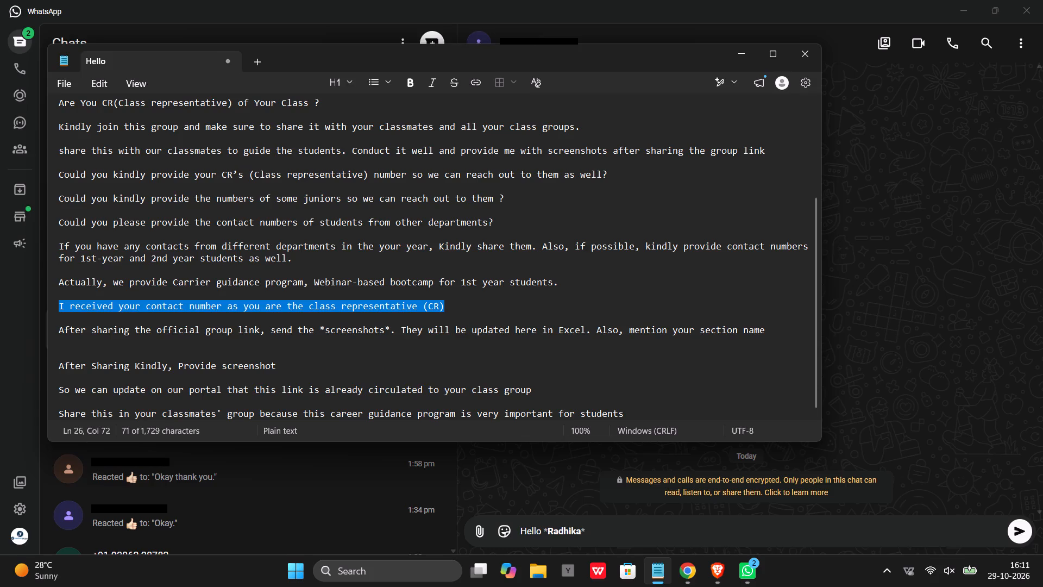
left_click(463, 310)
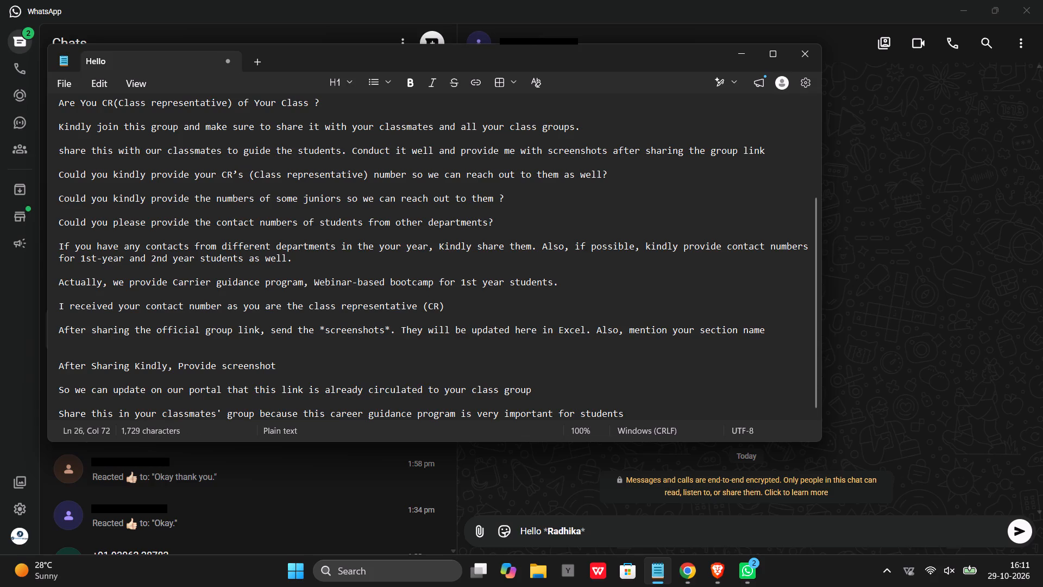
Copy the paragraph about the bootcamp webinar "*AICTE Approved Training And Internship*" program near the top of the Hello note.
scroll(365, 316, "up", 13)
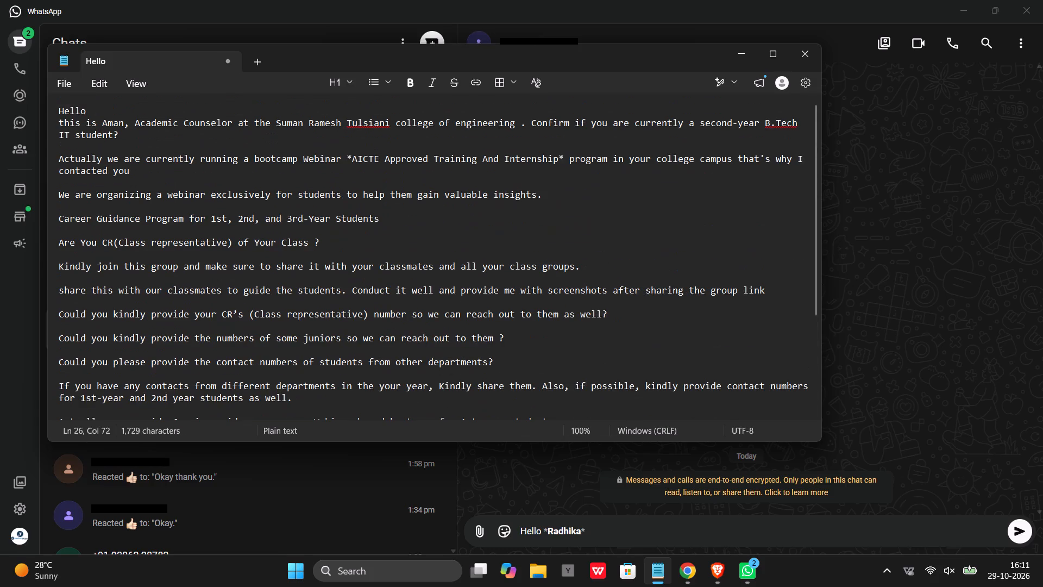
left_click_drag(138, 176, 124, 146)
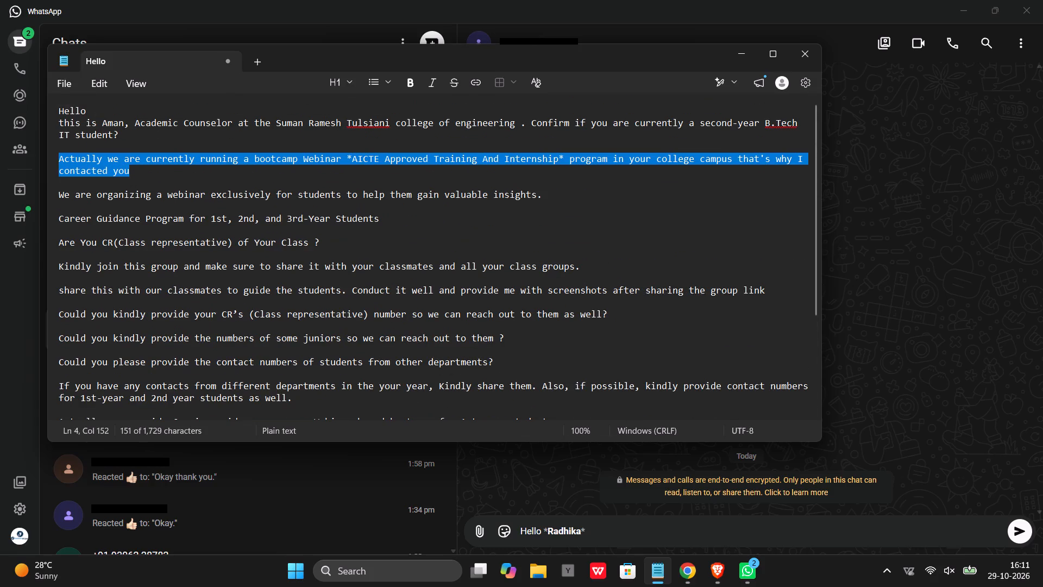
left_click_drag(124, 146, 122, 142)
key("ctrl+c")
left_click(586, 212)
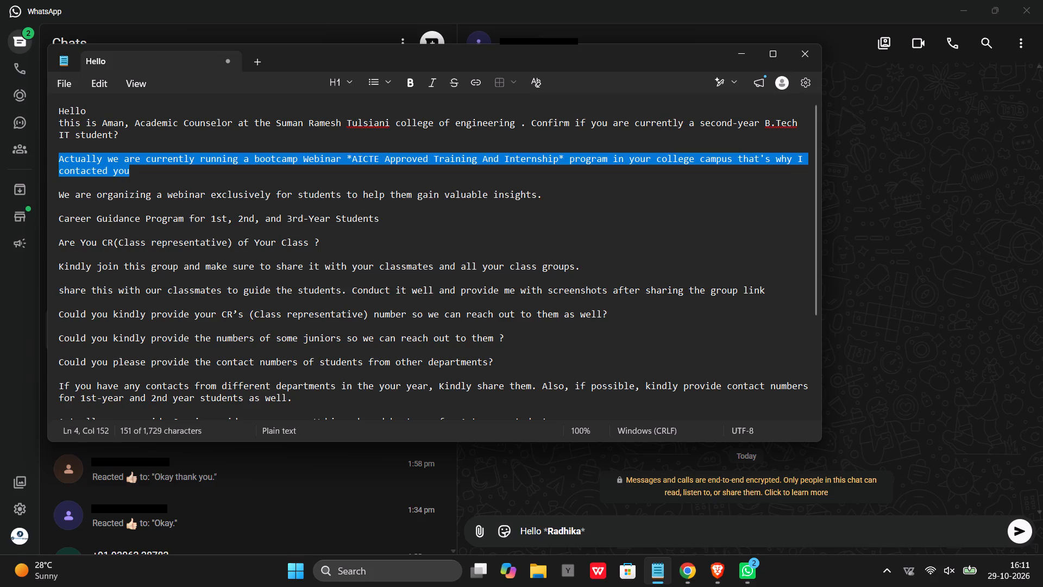
Copy the line "We are organizing a webinar exclusively for students to help them gain valuable insights." from the note.
left_click_drag(567, 197, 563, 177)
key("ctrl+c")
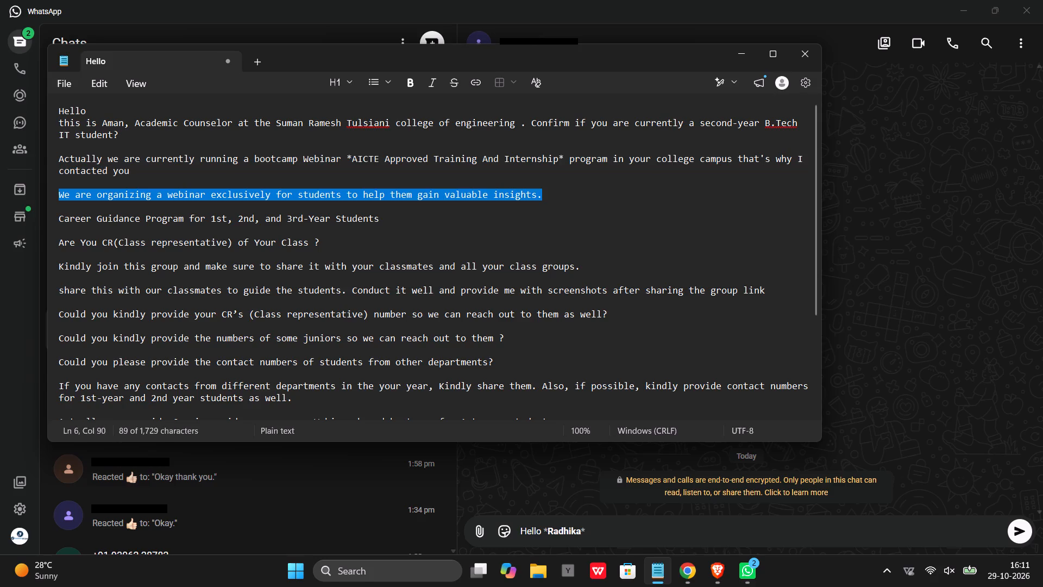
left_click(468, 234)
Copy the line "Career Guidance Program for 1st, 2nd, and 3rd-Year Students" from the note.
left_click_drag(411, 227, 406, 202)
key("ctrl+c")
left_click(378, 232)
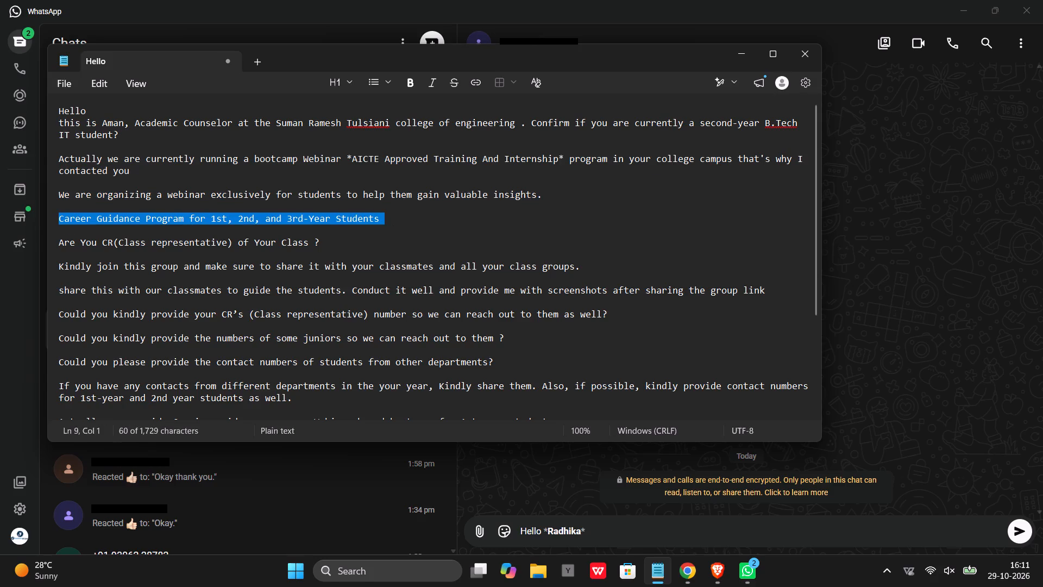
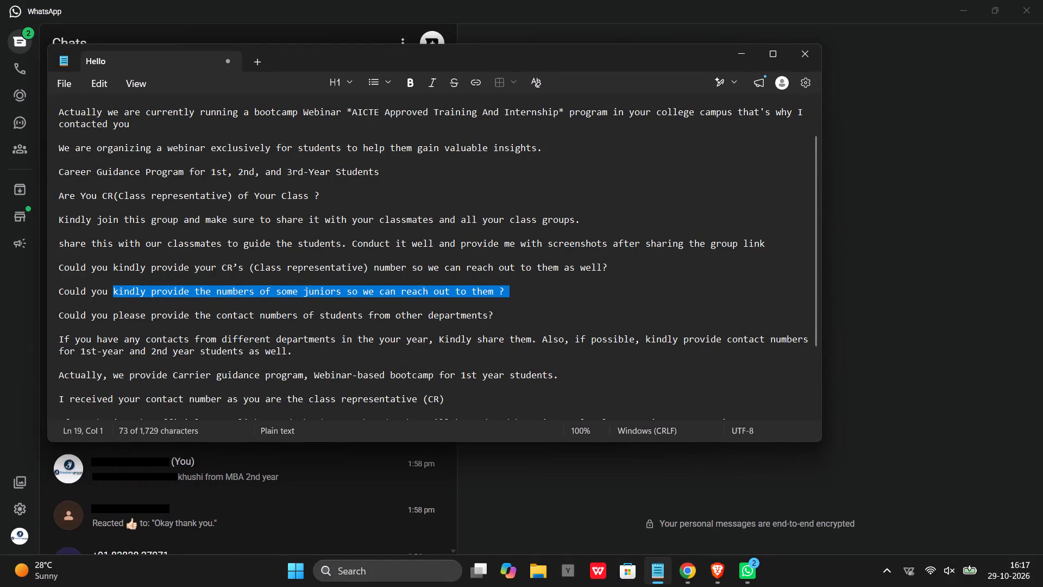
scroll(247, 339, "down", 2)
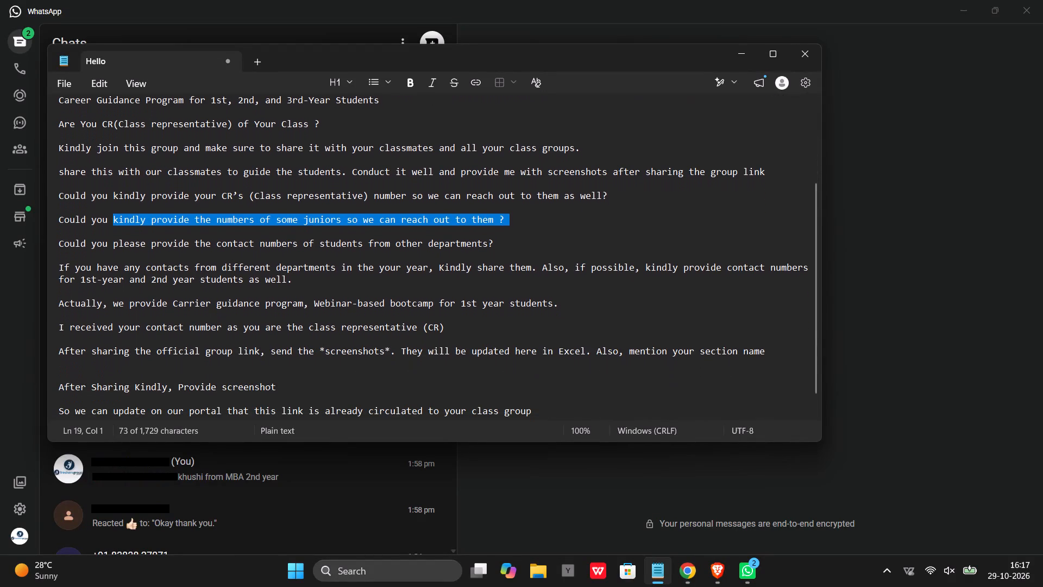
scroll(336, 330, "up", 1)
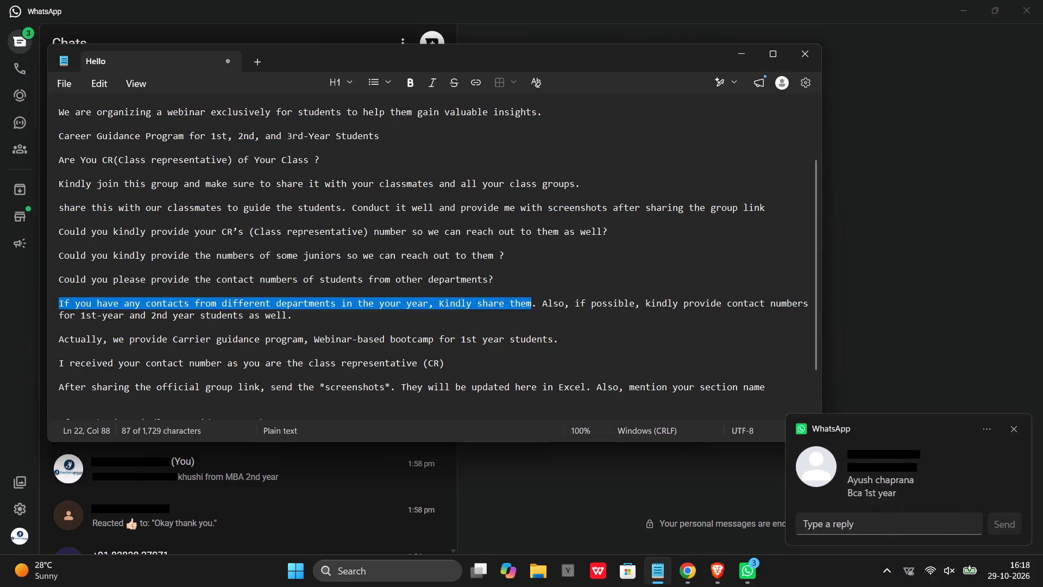
left_click_drag(47, 303, 52, 303)
key("ctrl+c")
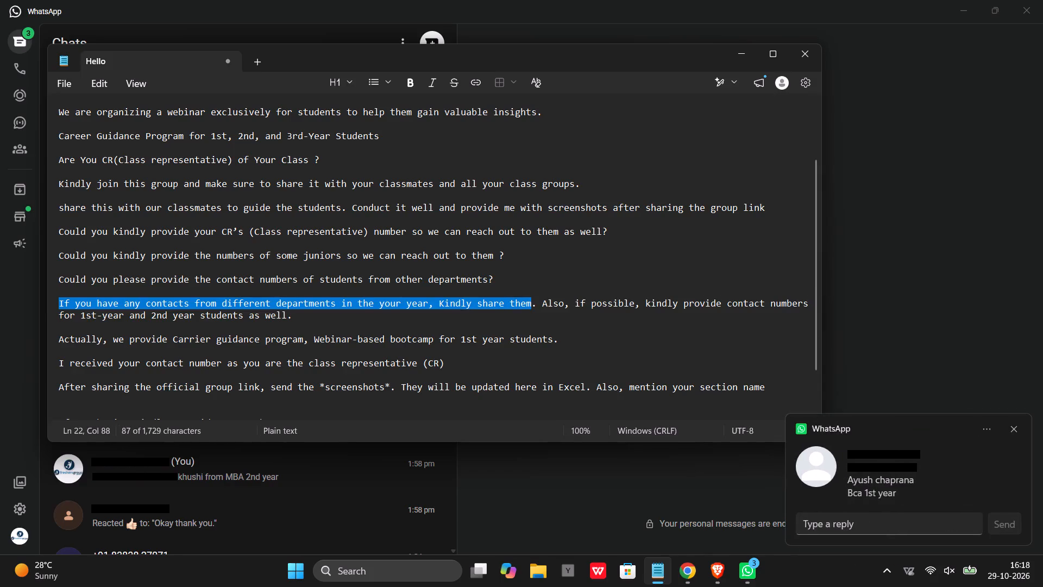
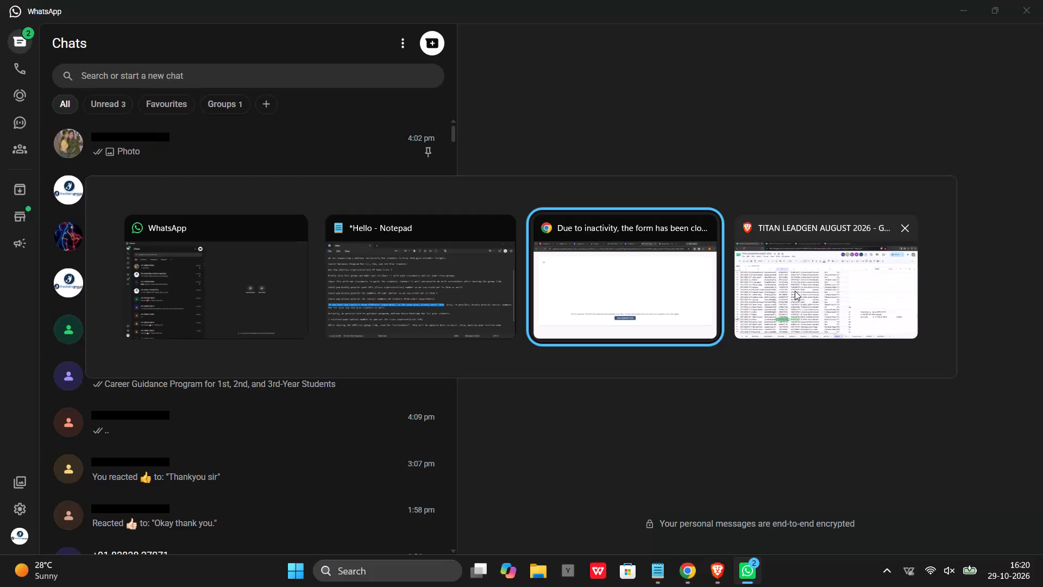
Switch to the TITANS POTENTIAL SHEET in Brave and replace the status remark in cell M7 of the SUMIT sheet with "cn".
left_click(795, 291)
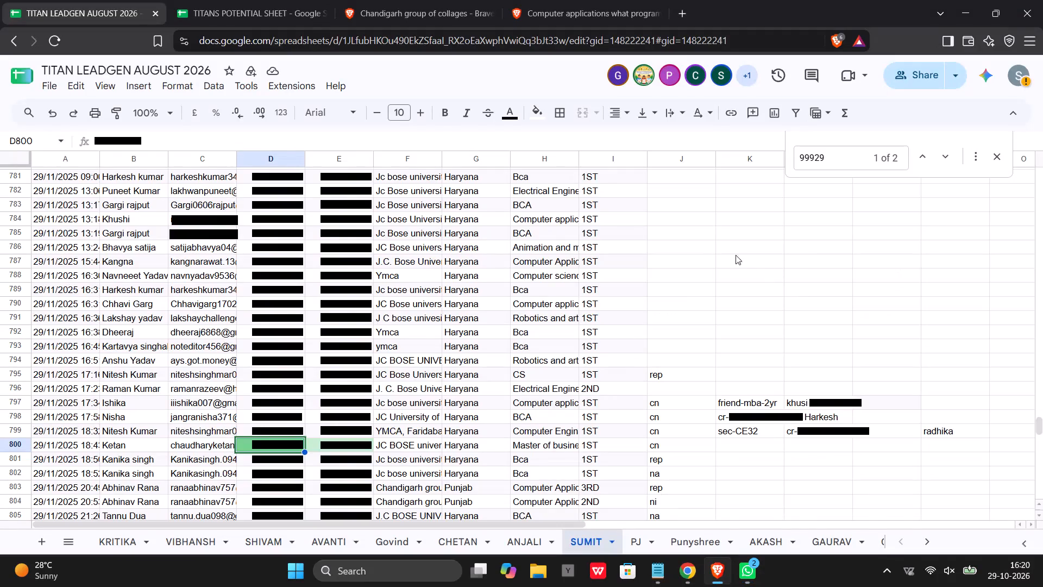
left_click(236, 9)
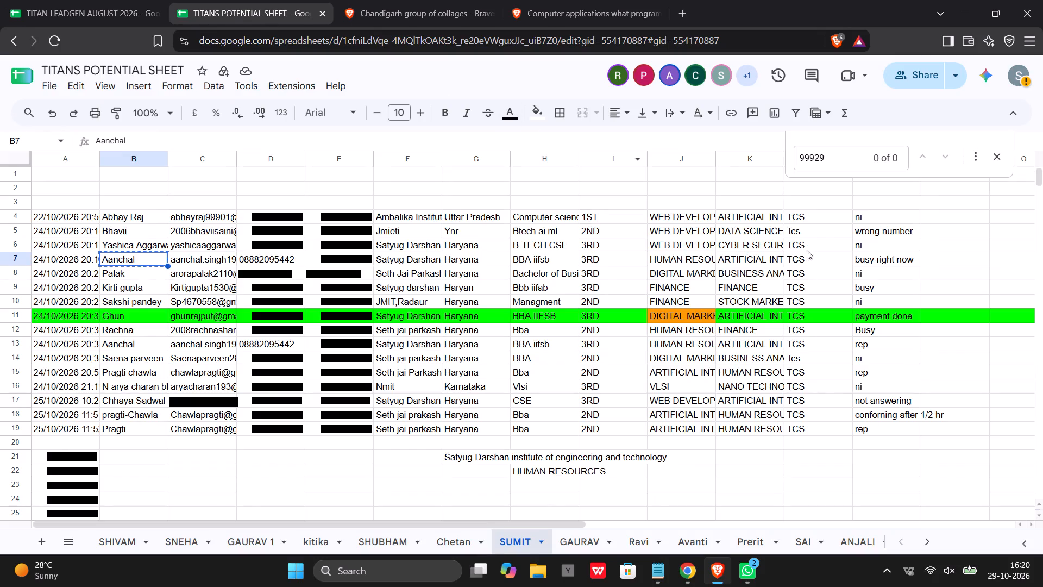
left_click(893, 258)
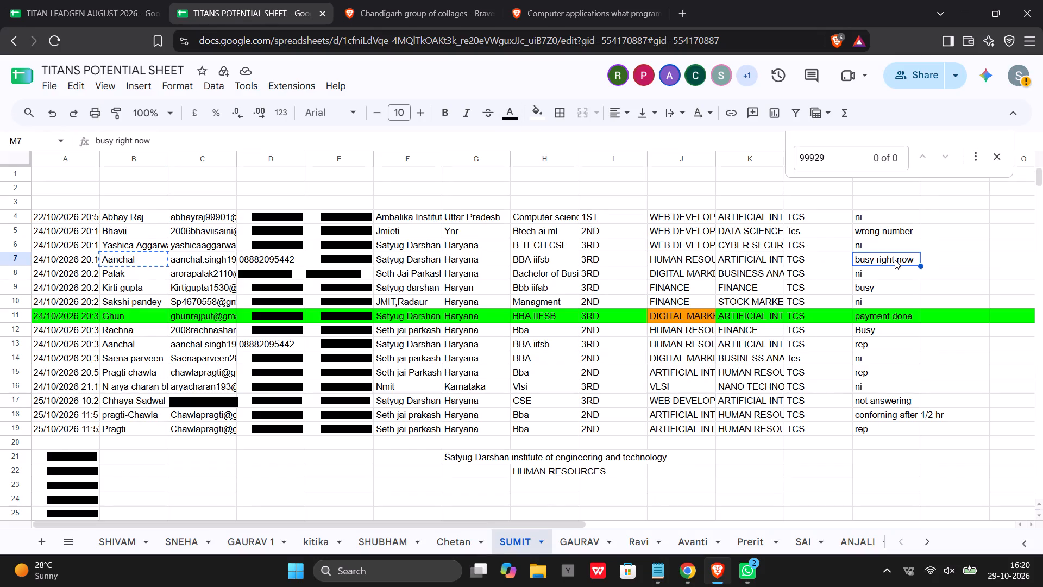
key("BackSpace")
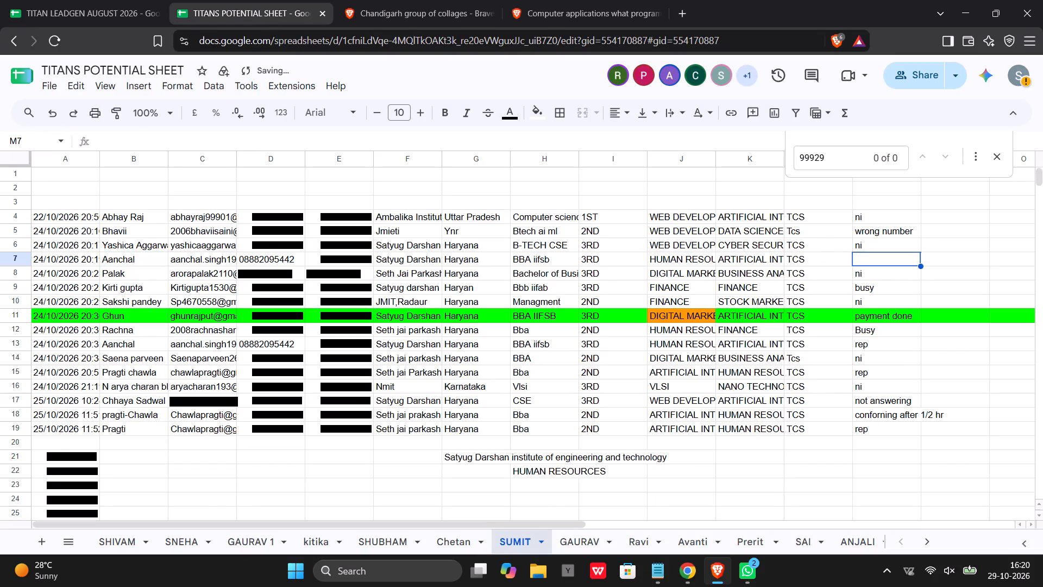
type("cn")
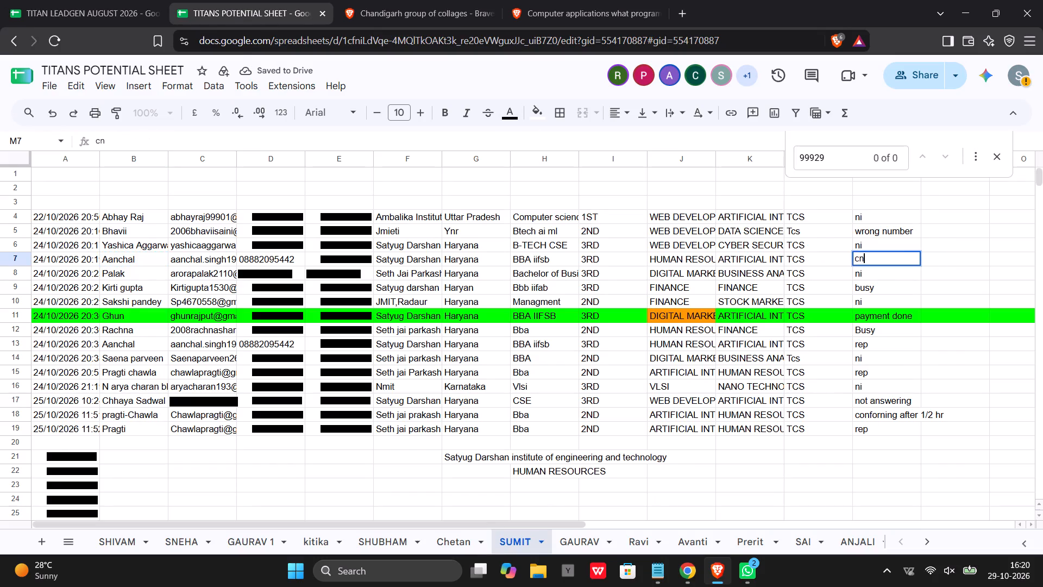
Extend the status remark in cell M7 of the SUMIT sheet to read "cn conform 1/2hr".
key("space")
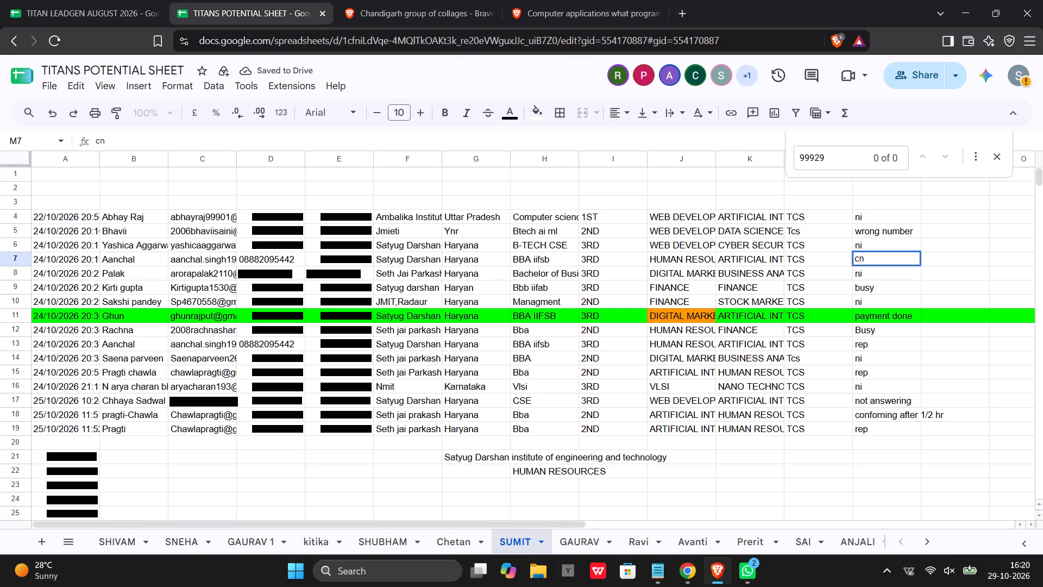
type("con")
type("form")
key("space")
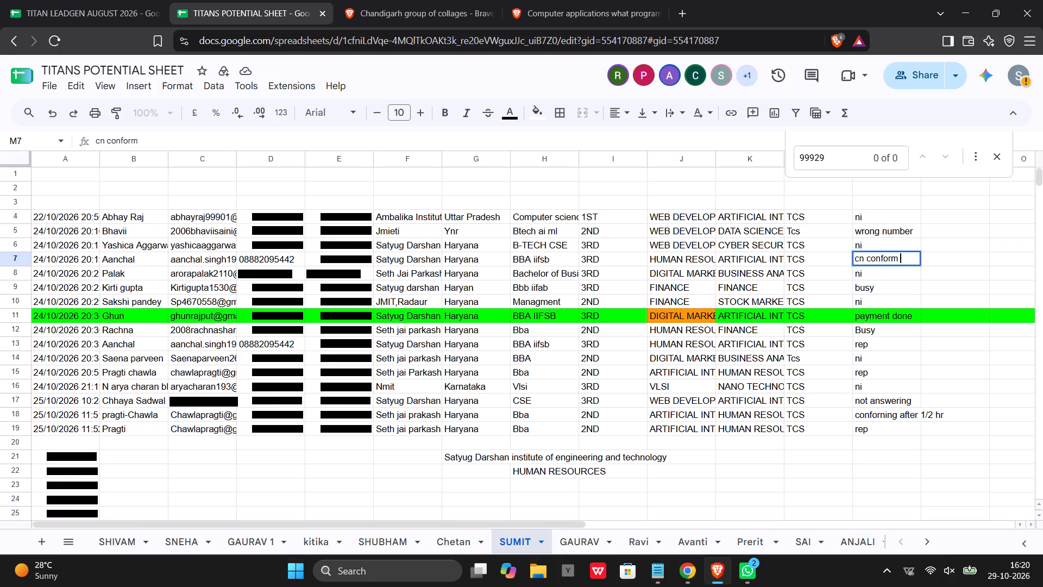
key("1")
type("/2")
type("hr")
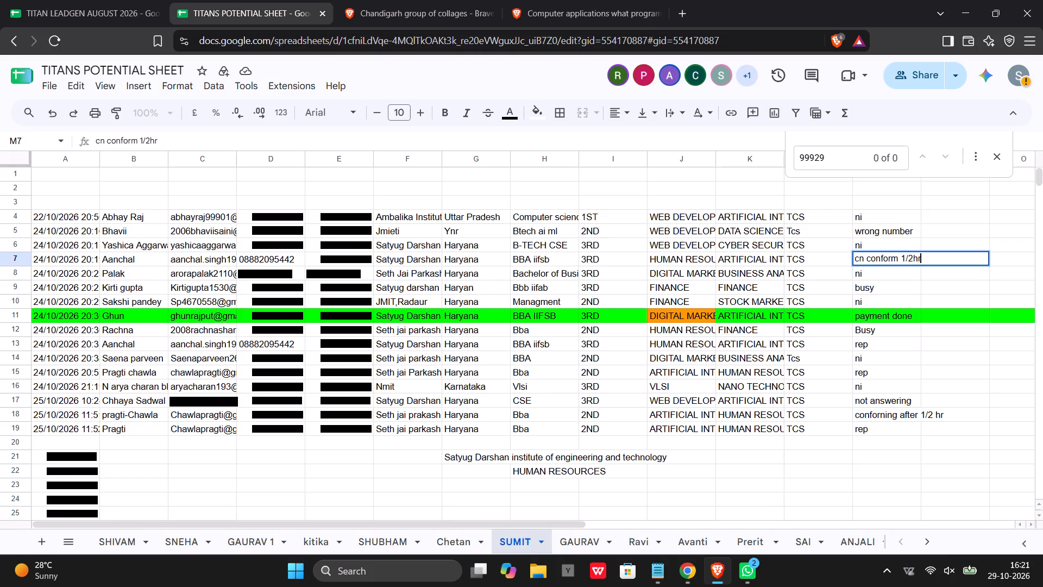
left_click(989, 292)
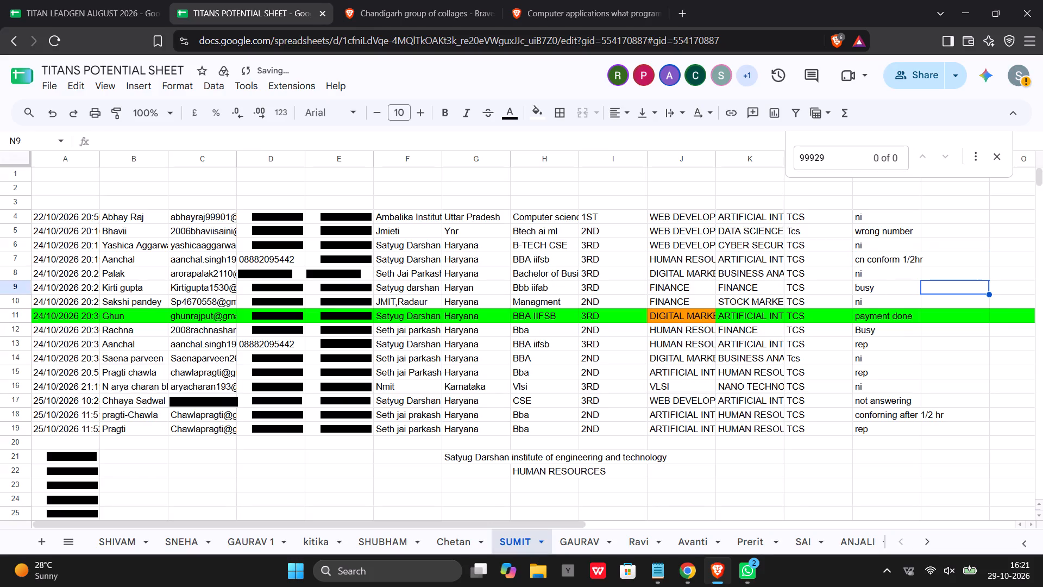
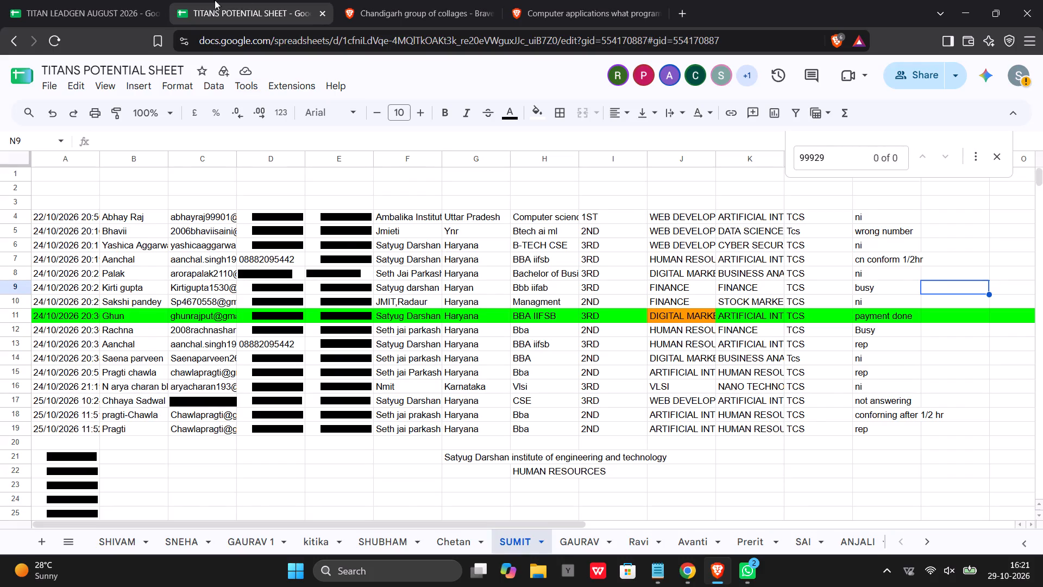
Return to the SUMIT sheet of the TITAN LEADGEN AUGUST 2026 spreadsheet.
left_click(95, 0)
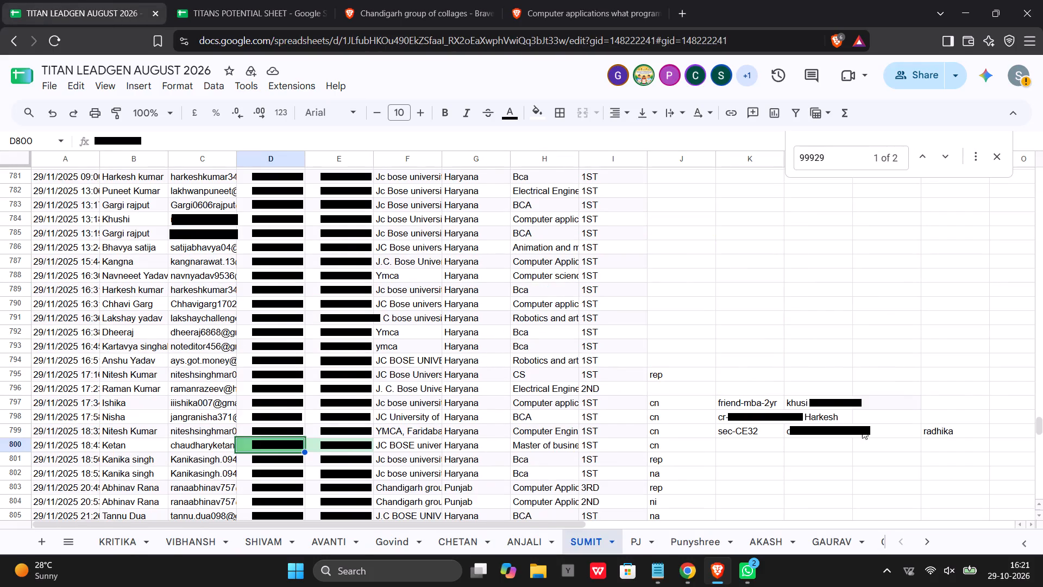
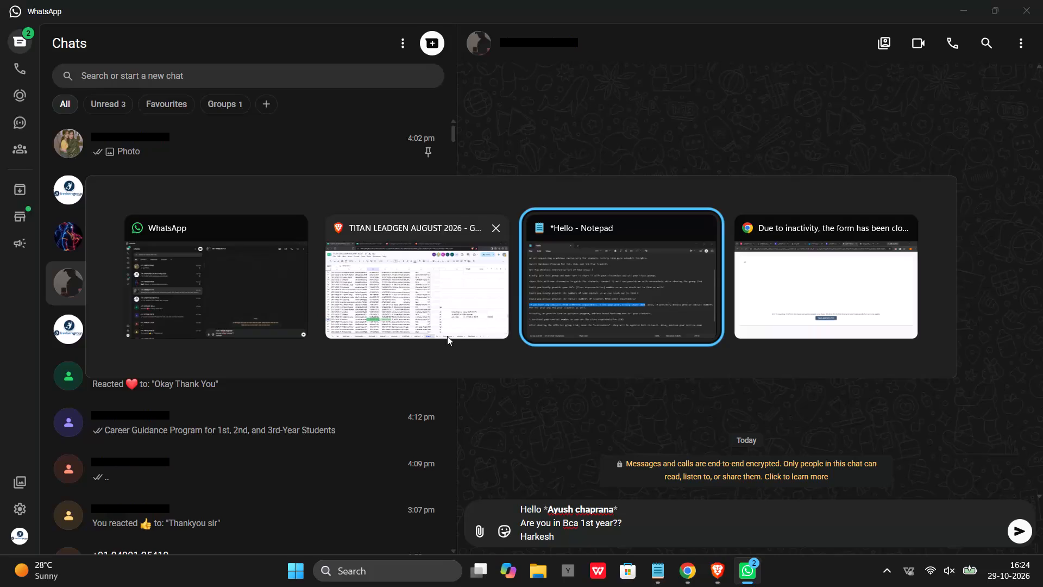
Switch from the WhatsApp chat to the TITAN LEADGEN AUGUST 2026 spreadsheet in Brave.
left_click(447, 336)
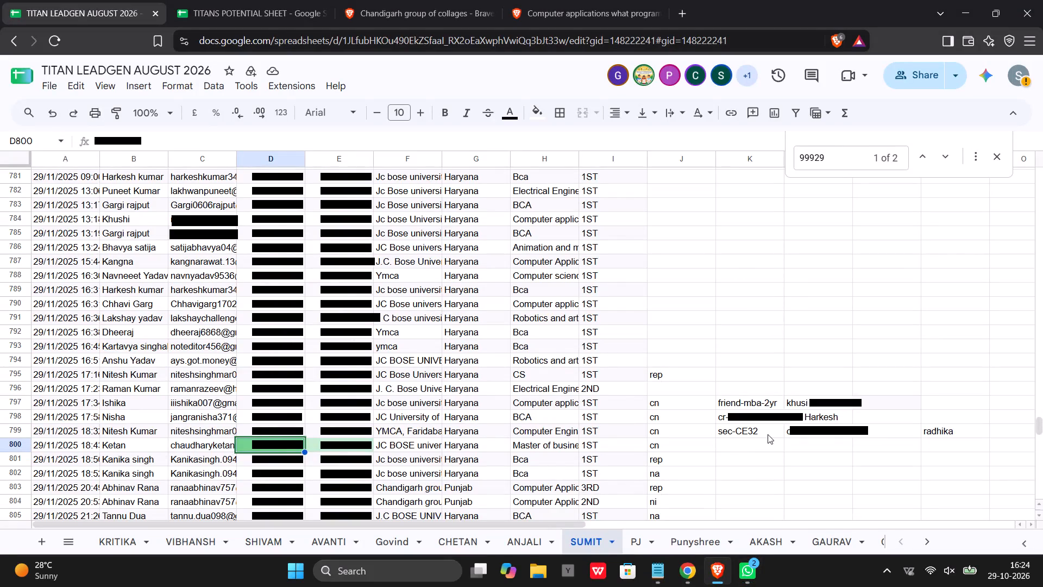
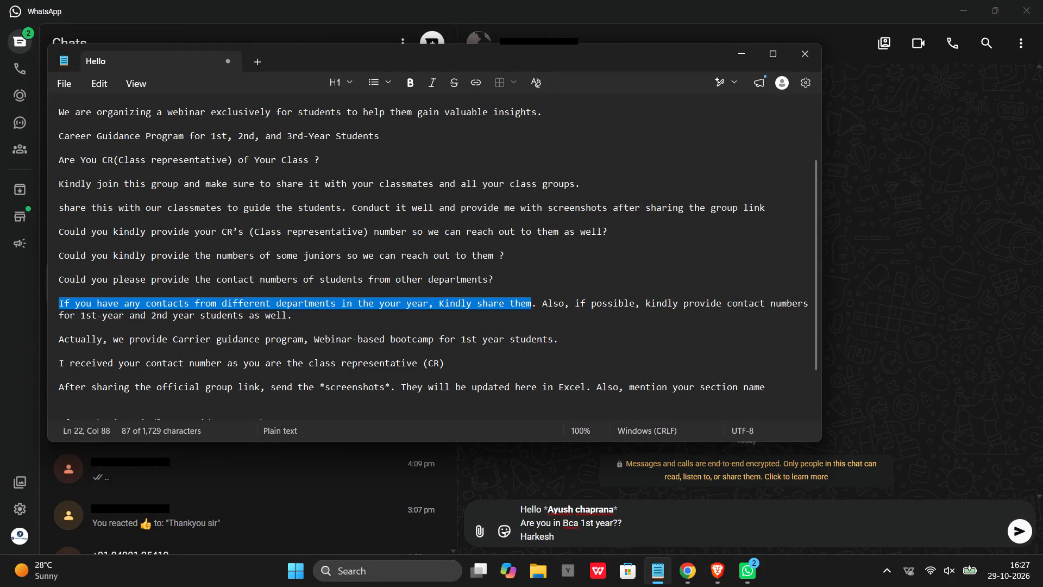
Copy the phrase "I received your contact number" from the class representative line of the Hello note.
left_click(443, 363)
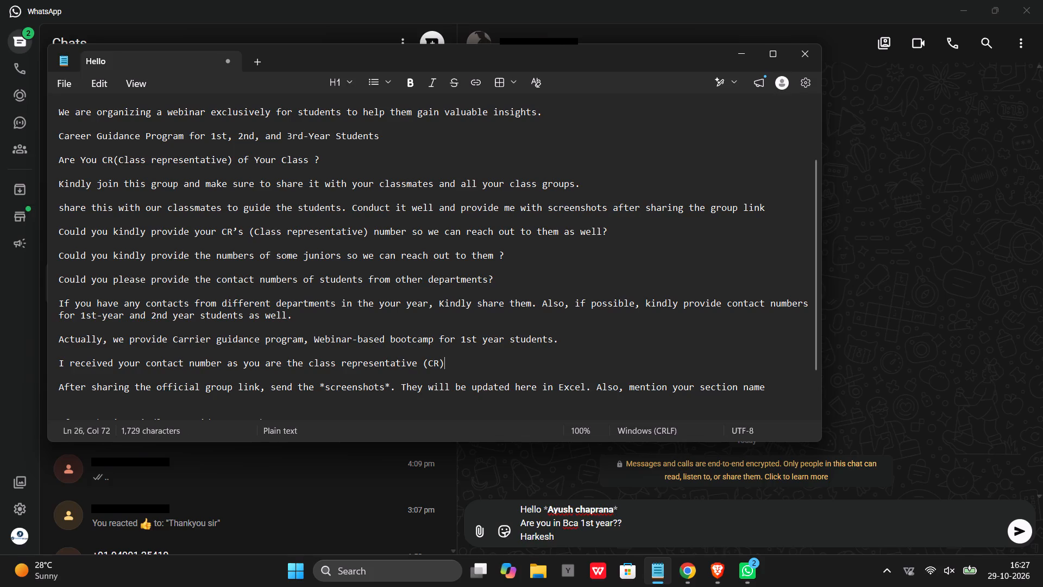
left_click_drag(59, 360, 225, 366)
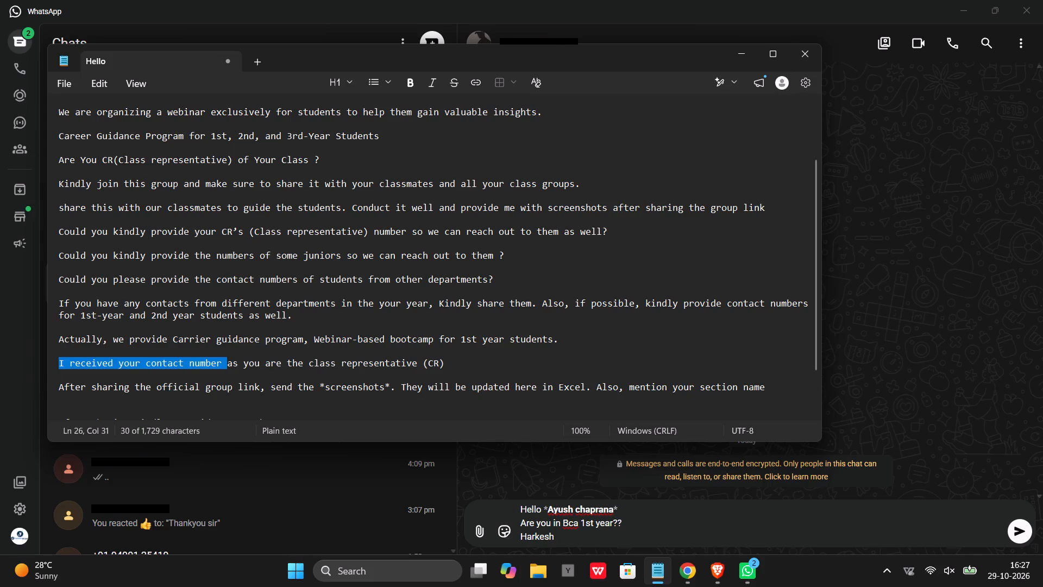
left_click_drag(225, 366, 222, 359)
key("ctrl+c")
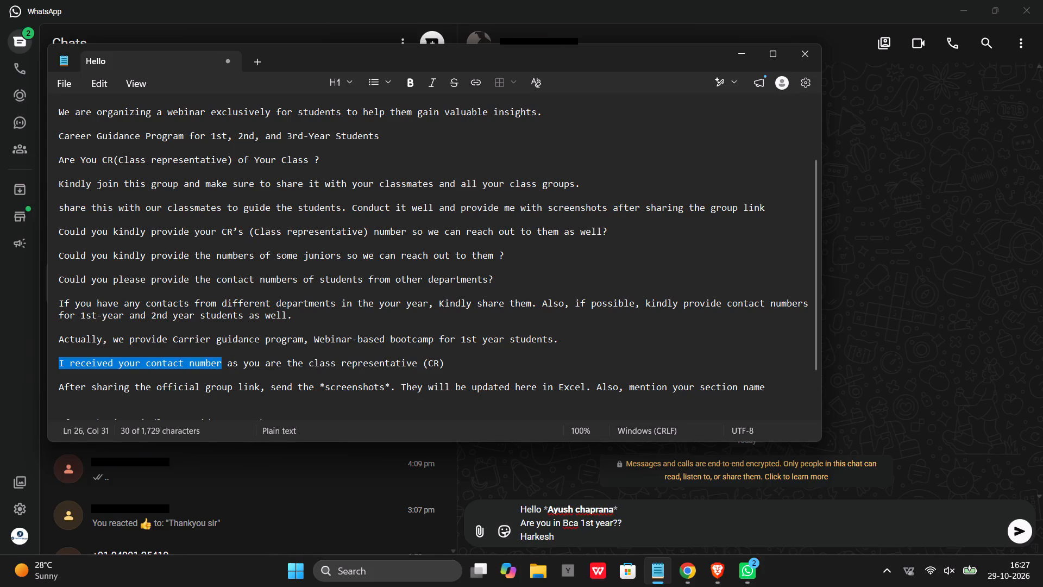
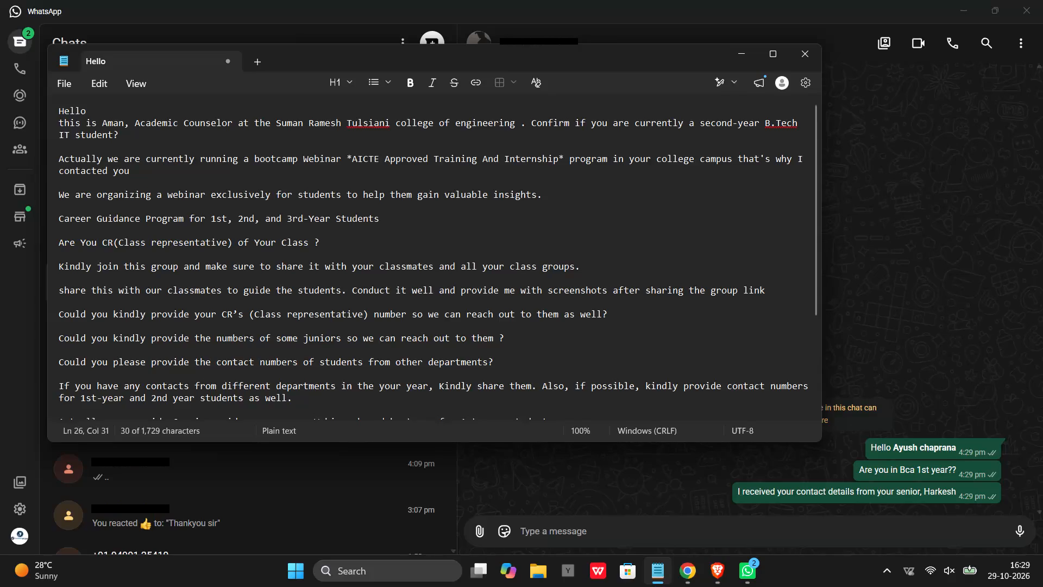
Copy the paragraph about the bootcamp webinar "AICTE Approved Training And Internship" program from the Hello note.
left_click_drag(134, 173, 122, 147)
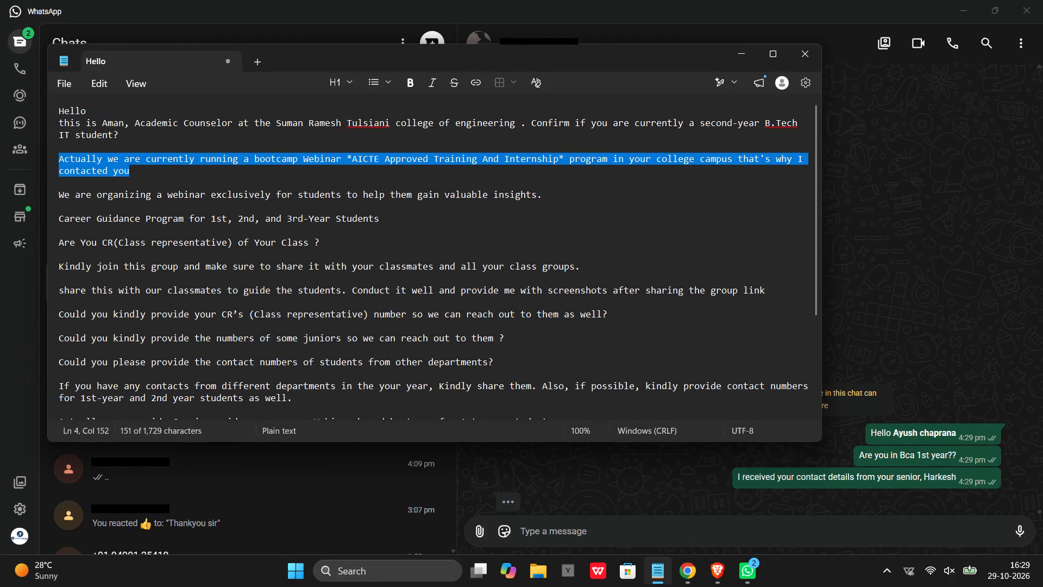
key("ctrl+c")
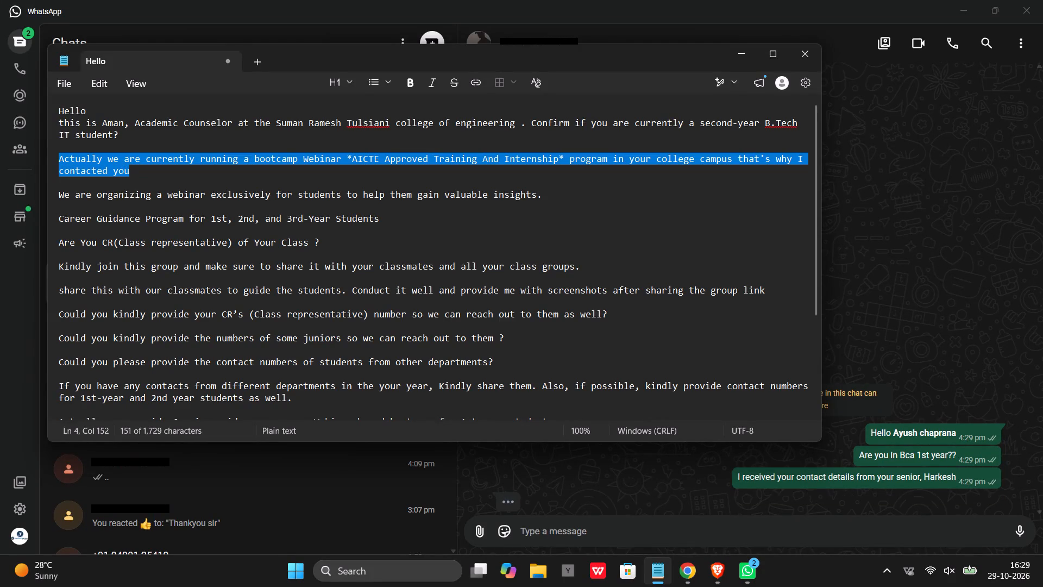
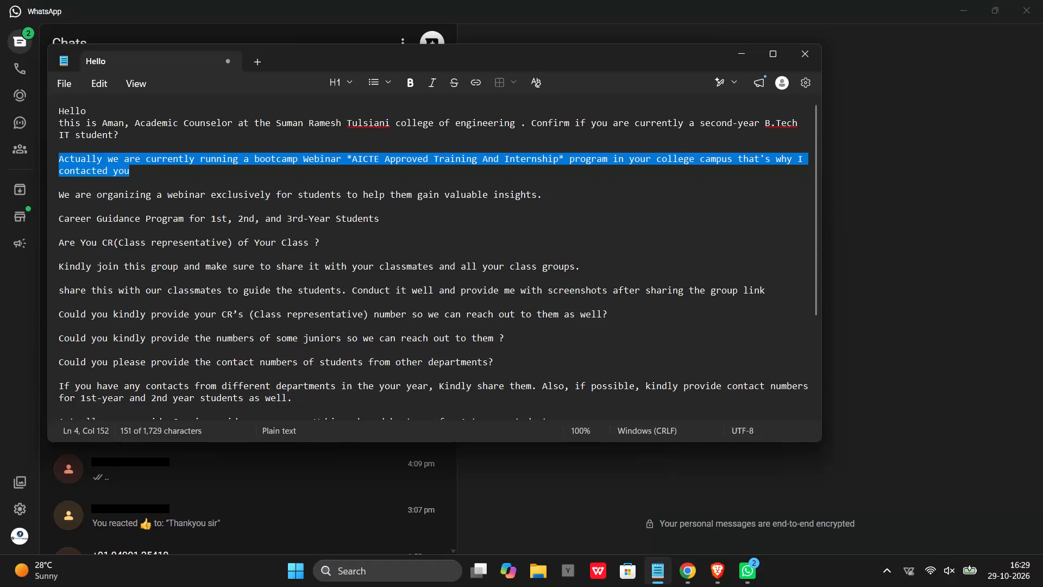
Copy three Hello note lines separately, in order: the "We are organizing a webinar" line, the "Career Guidance Program" line and the "Are You CR" question.
left_click_drag(562, 195, 554, 179)
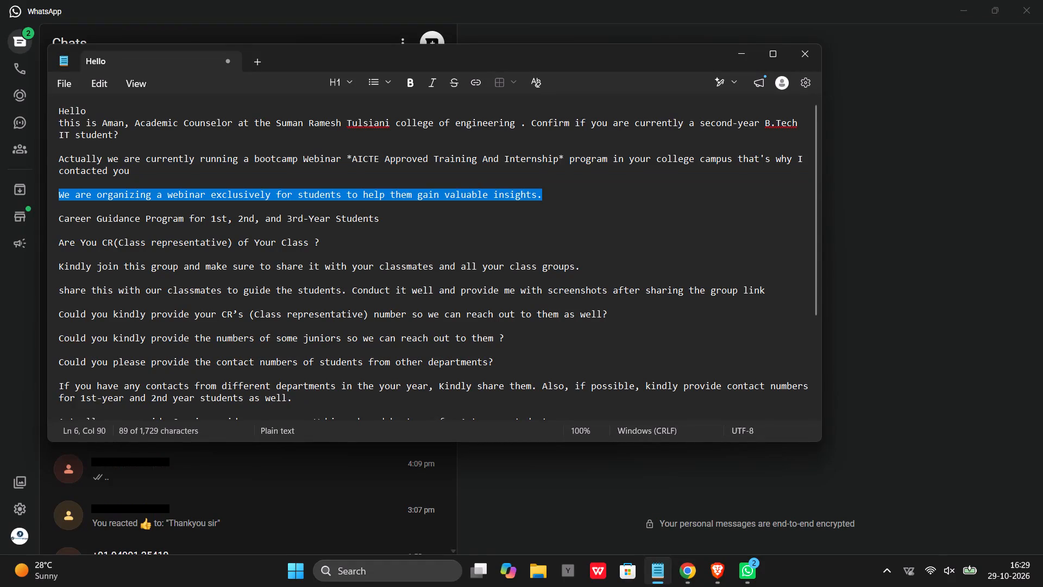
key("ctrl+c")
left_click(508, 238)
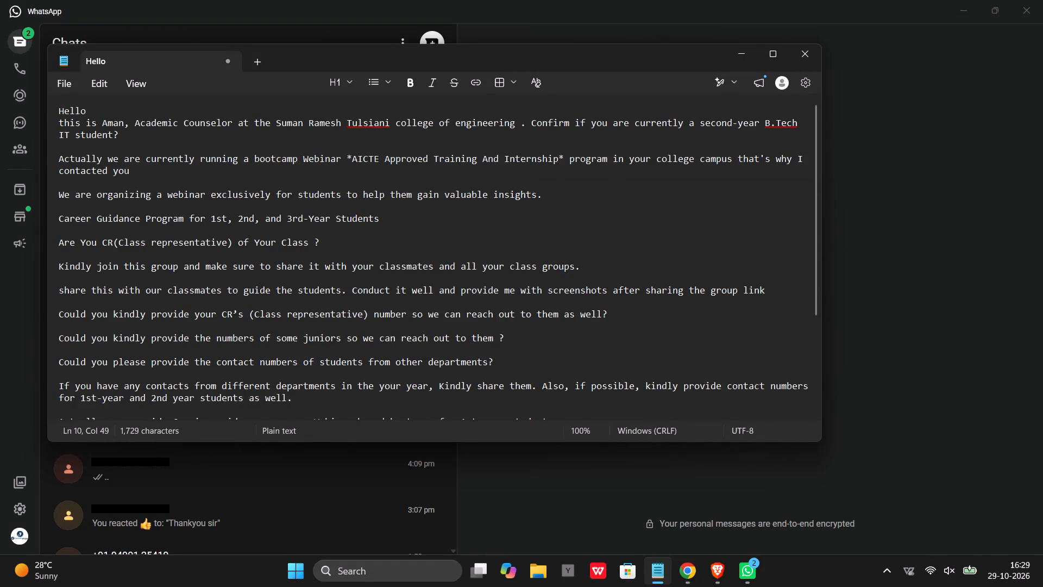
left_click_drag(401, 220, 390, 202)
key("ctrl+c")
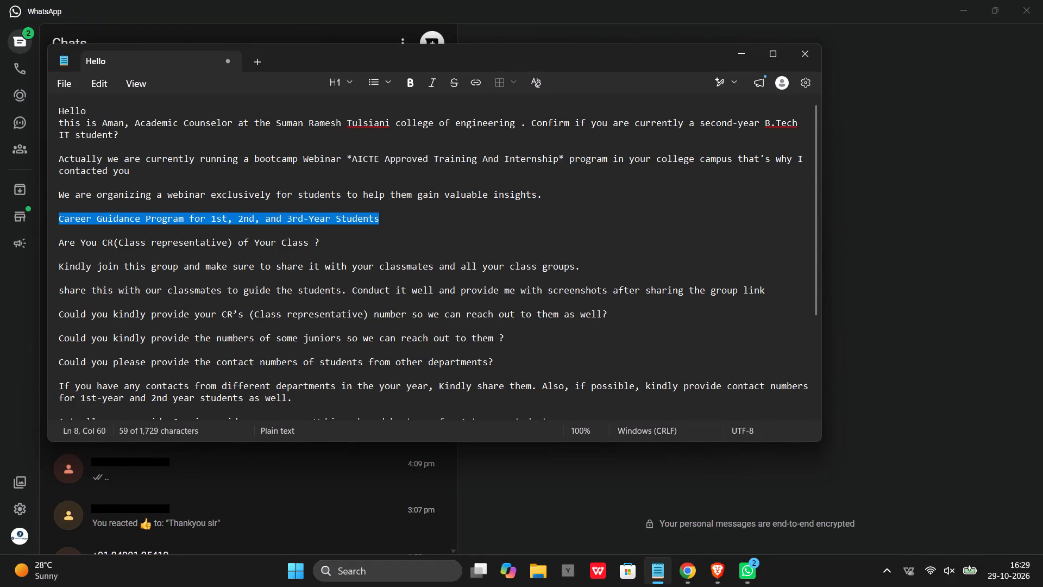
left_click(382, 234)
left_click_drag(335, 242, 328, 231)
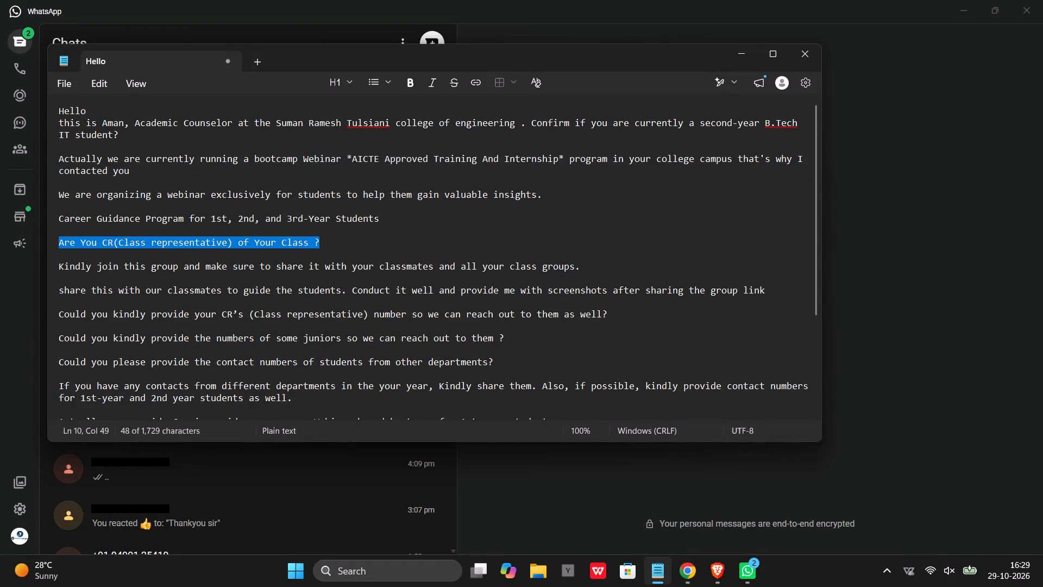
key("ctrl+c")
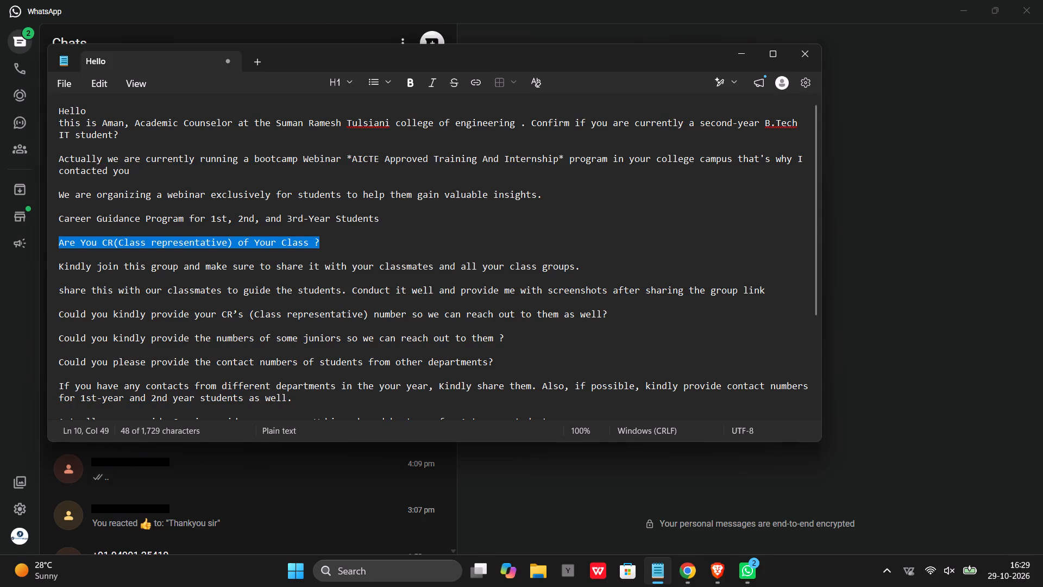
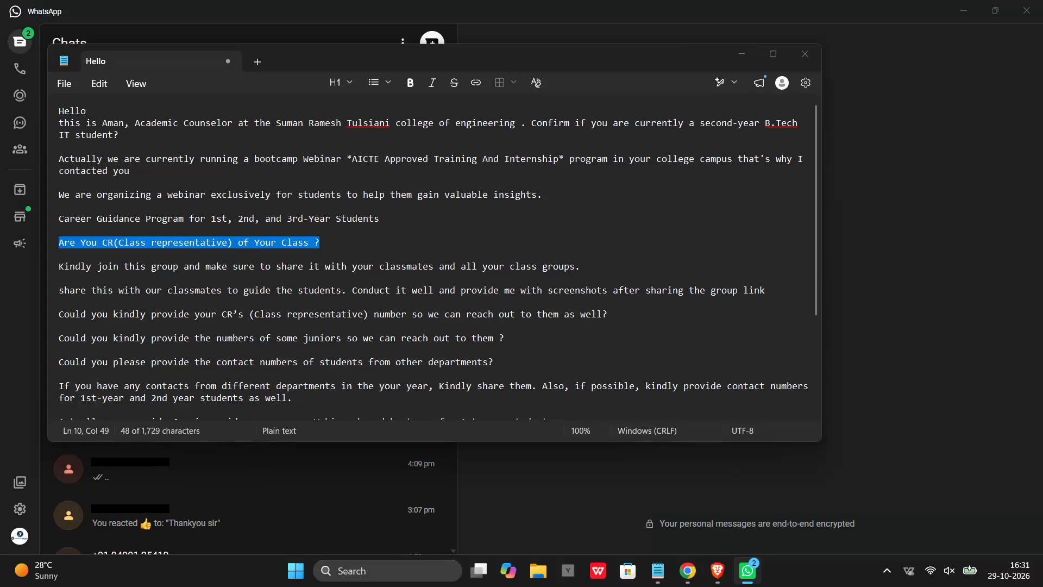
In the Hello note, copy the "Kindly join this group" line, and also copy the "share this with our classmates" line.
left_click_drag(596, 264, 586, 246)
key("ctrl+c")
left_click_drag(778, 295, 765, 273)
key("ctrl+c")
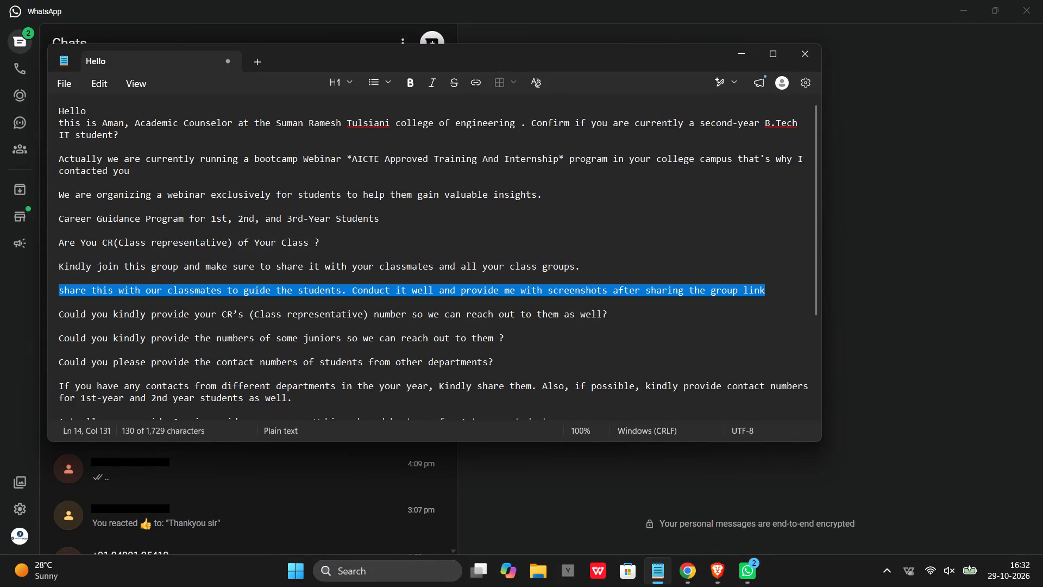
Select the "After sharing the official group link, send the *screenshots*" line of the Hello note, through "mention your section name".
left_click(738, 333)
scroll(737, 328, "down", 10)
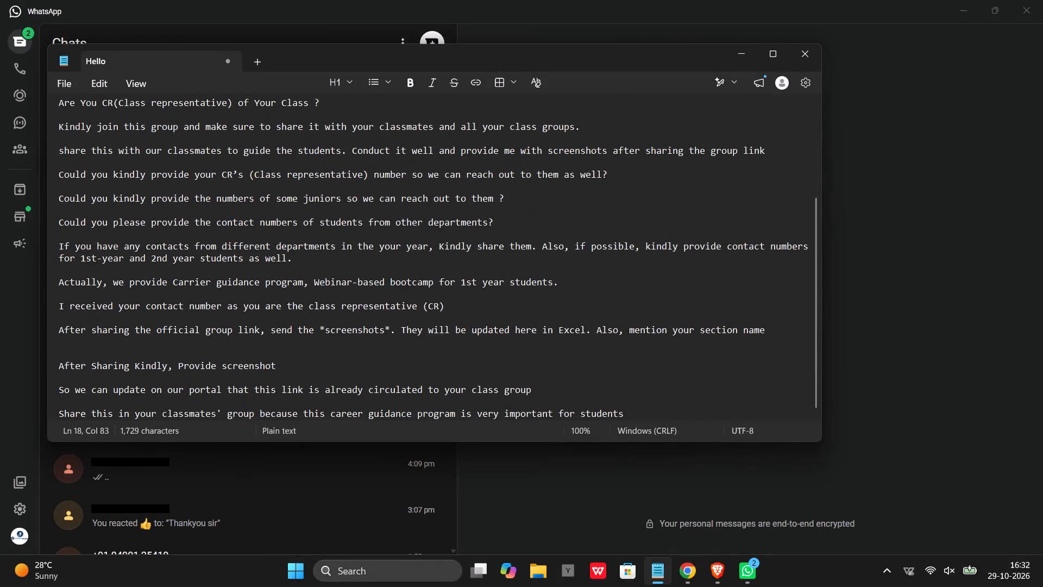
left_click_drag(769, 330, 764, 313)
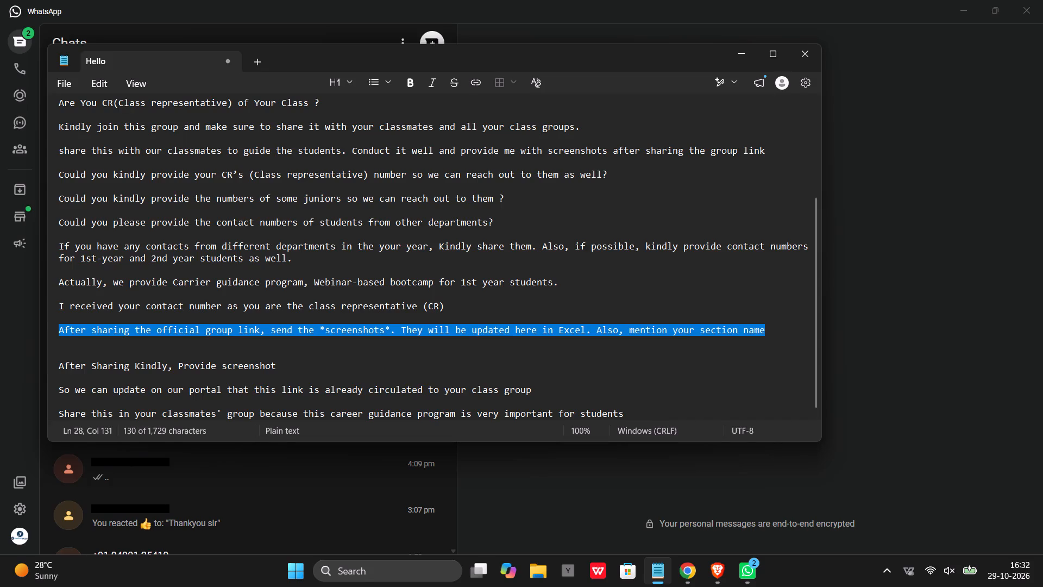
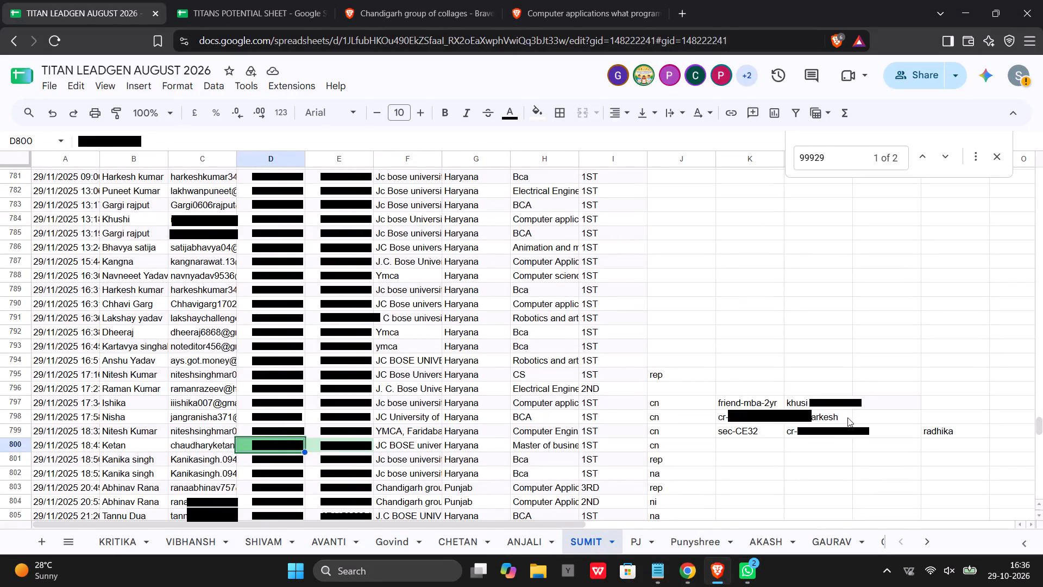
Enter the remark "harkesh provide jr no" in cell M798, in the row of the BCA lead Nisha.
scroll(447, 278, "down", 5)
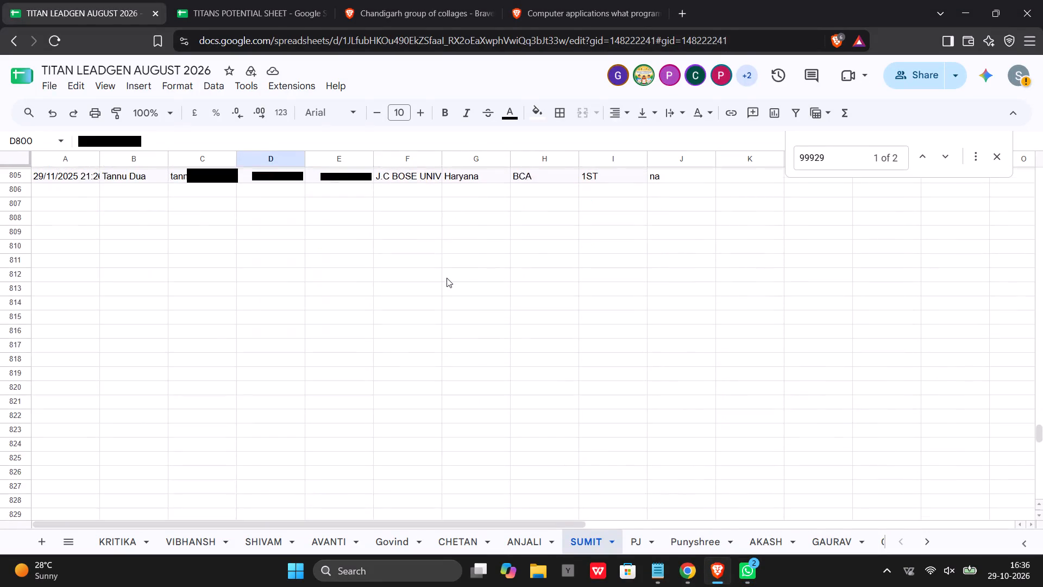
scroll(447, 278, "up", 3)
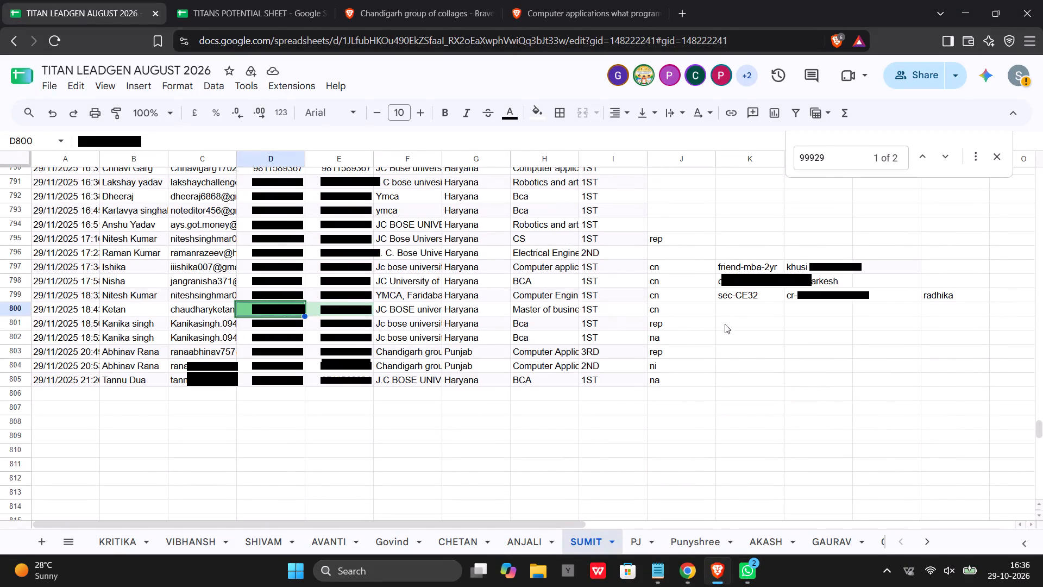
left_click(881, 280)
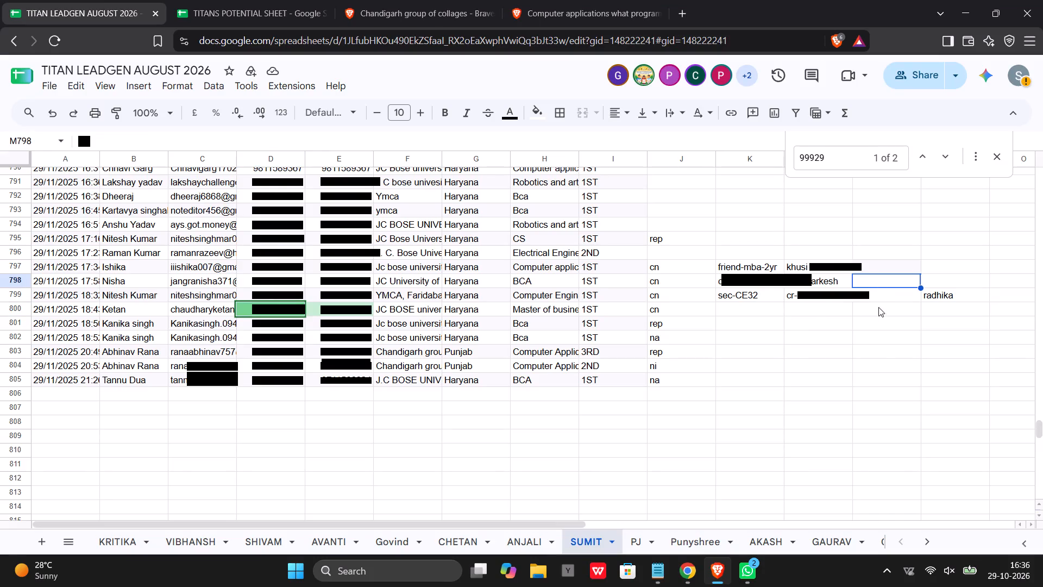
left_click(873, 344)
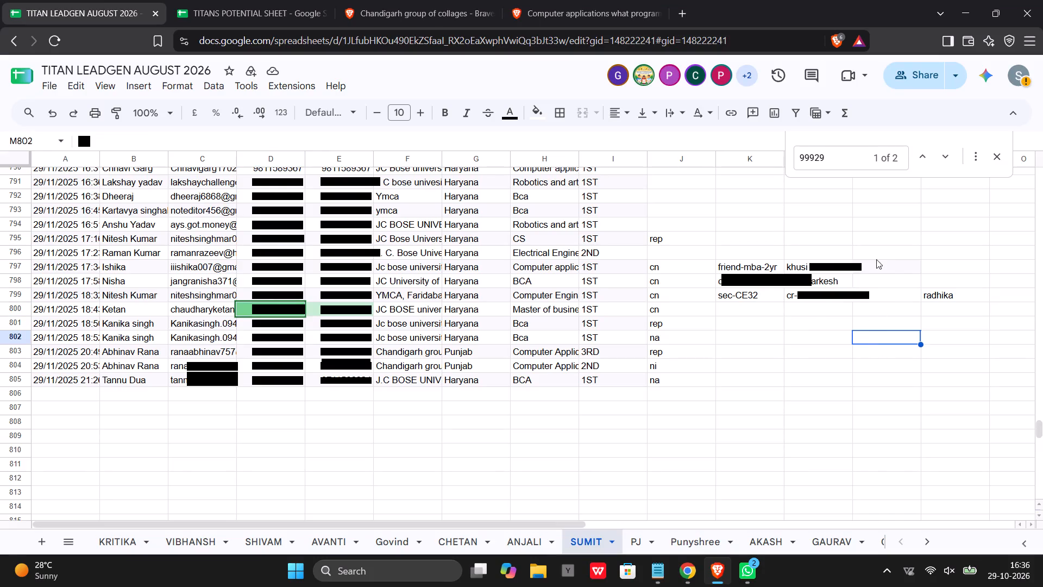
left_click(888, 276)
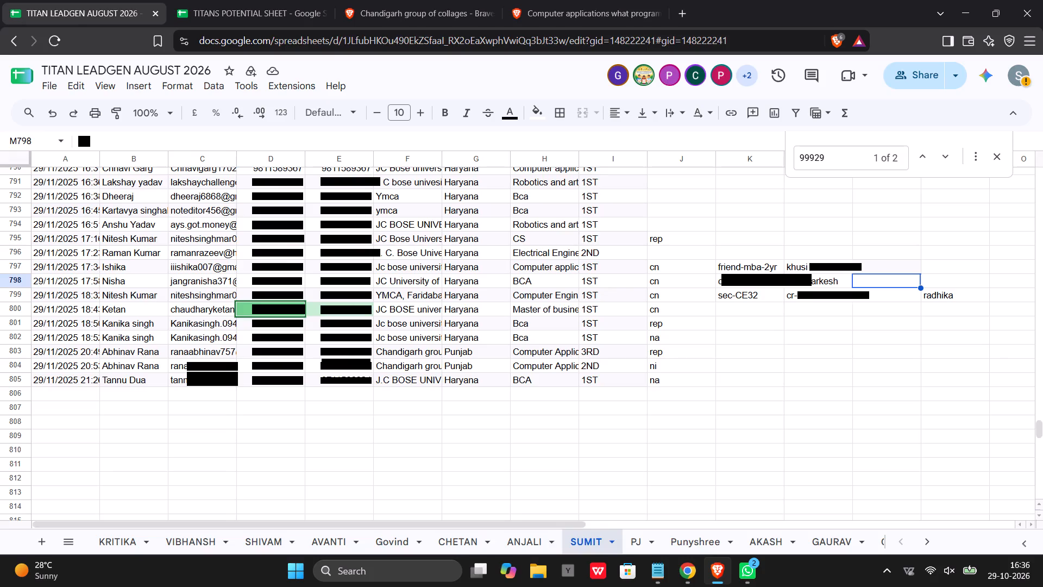
type("har")
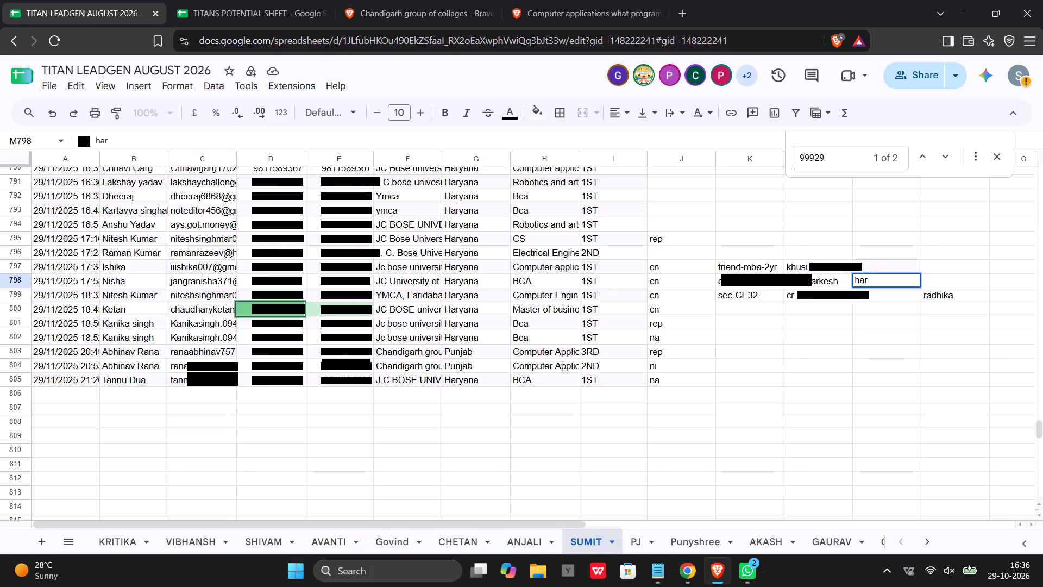
key("k")
type("esh provide")
key("space")
type("jr")
key("space")
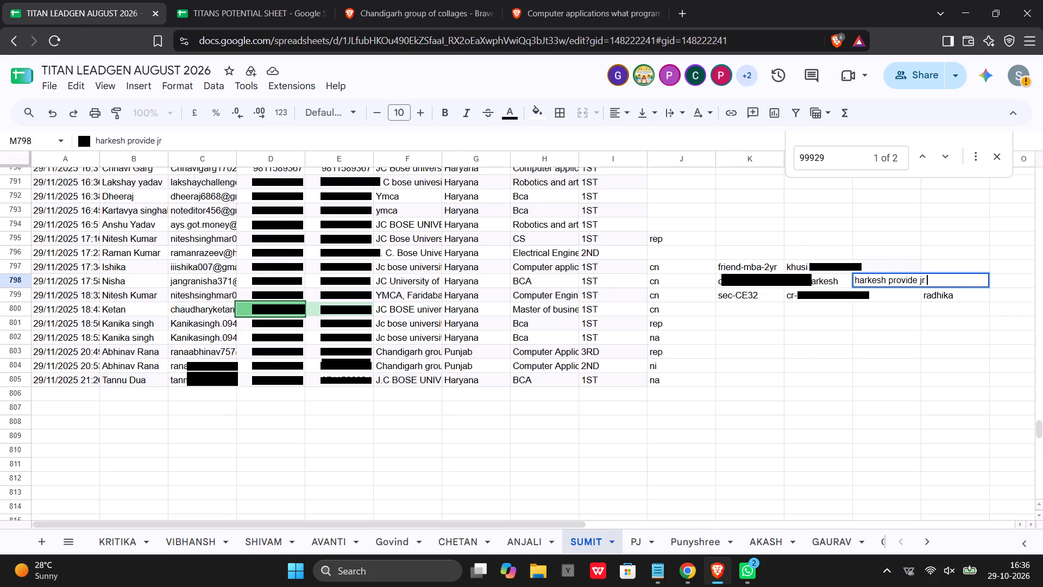
type("no")
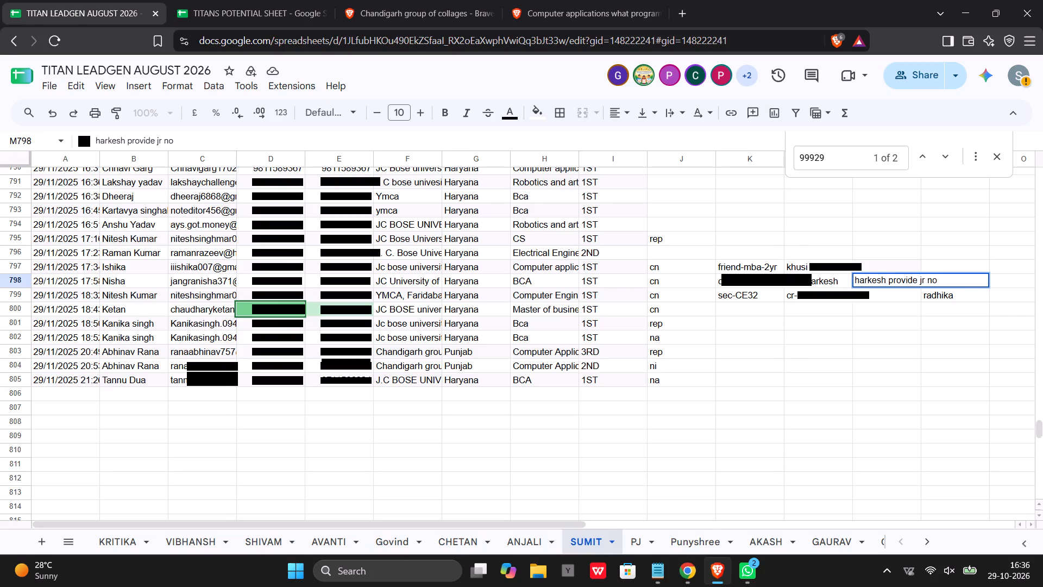
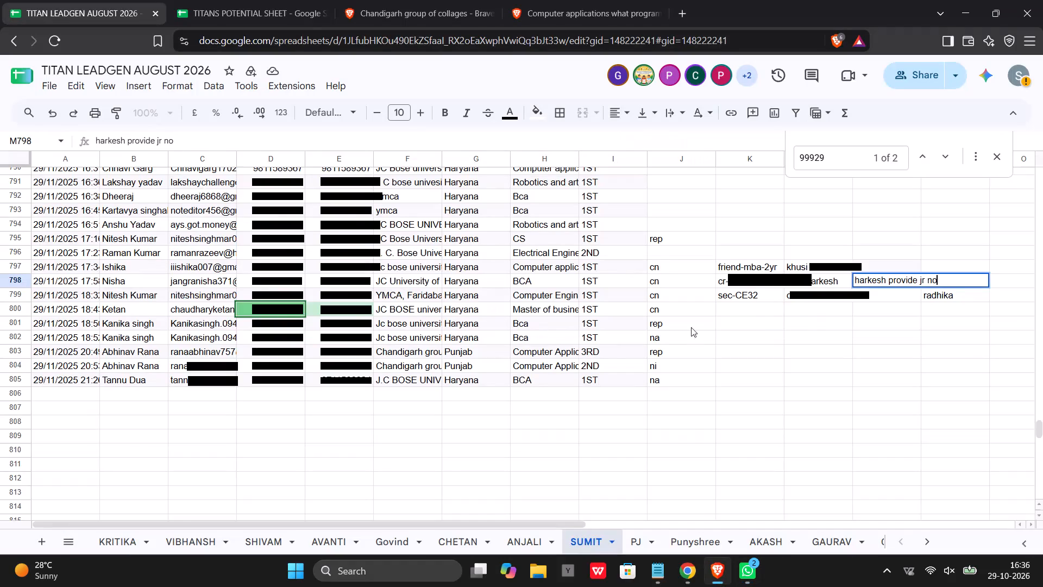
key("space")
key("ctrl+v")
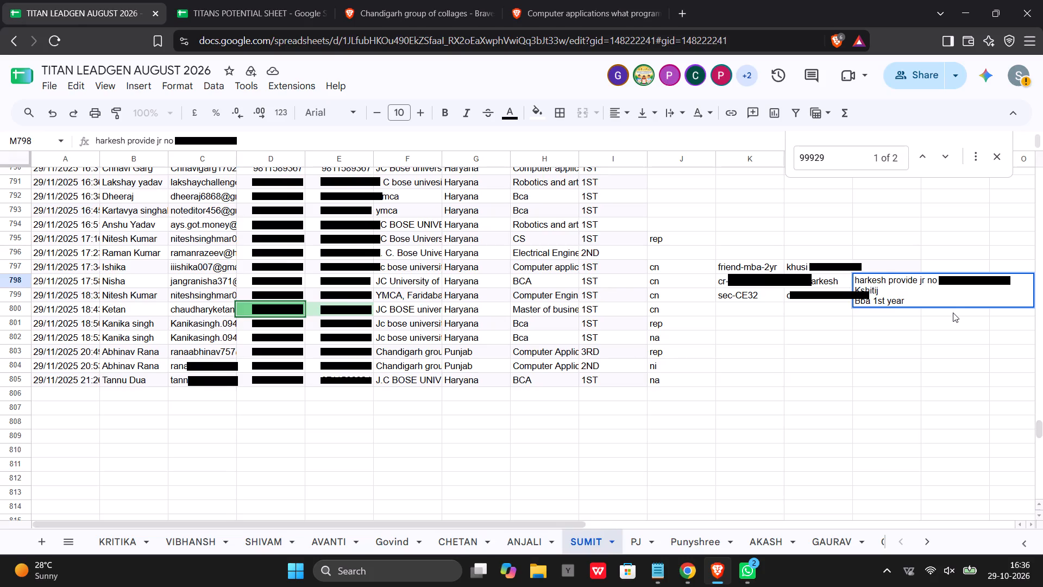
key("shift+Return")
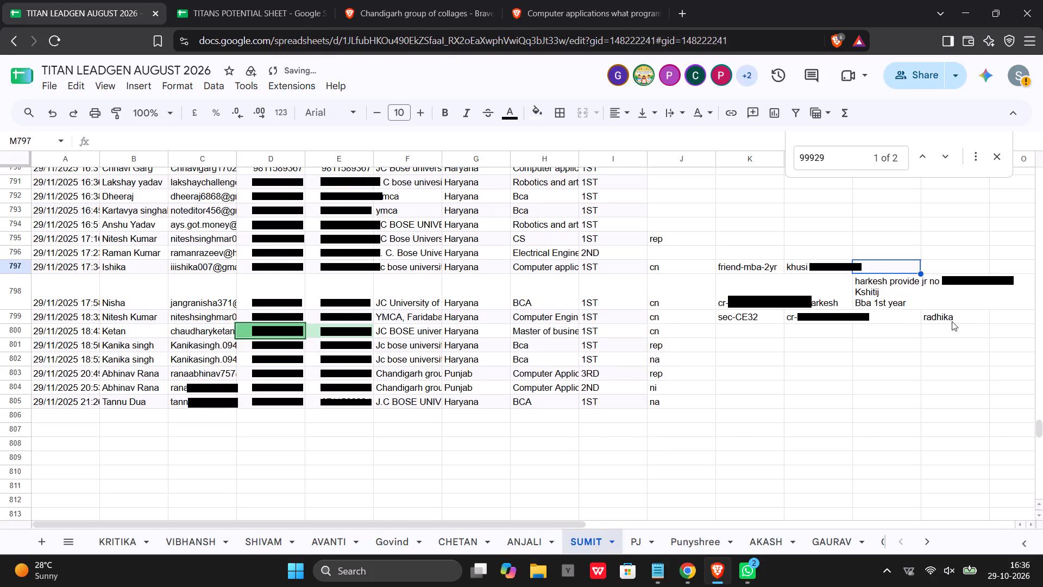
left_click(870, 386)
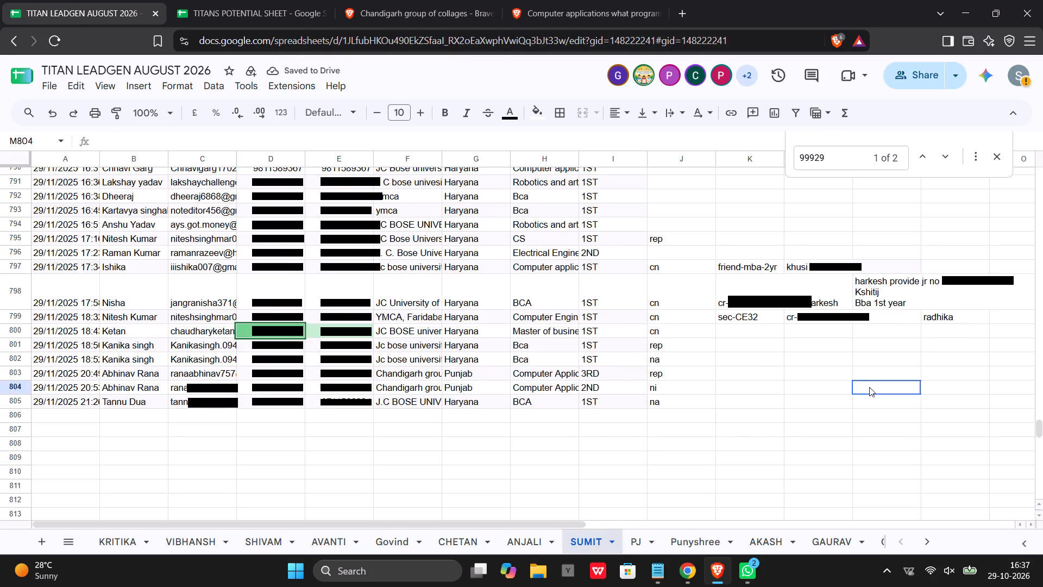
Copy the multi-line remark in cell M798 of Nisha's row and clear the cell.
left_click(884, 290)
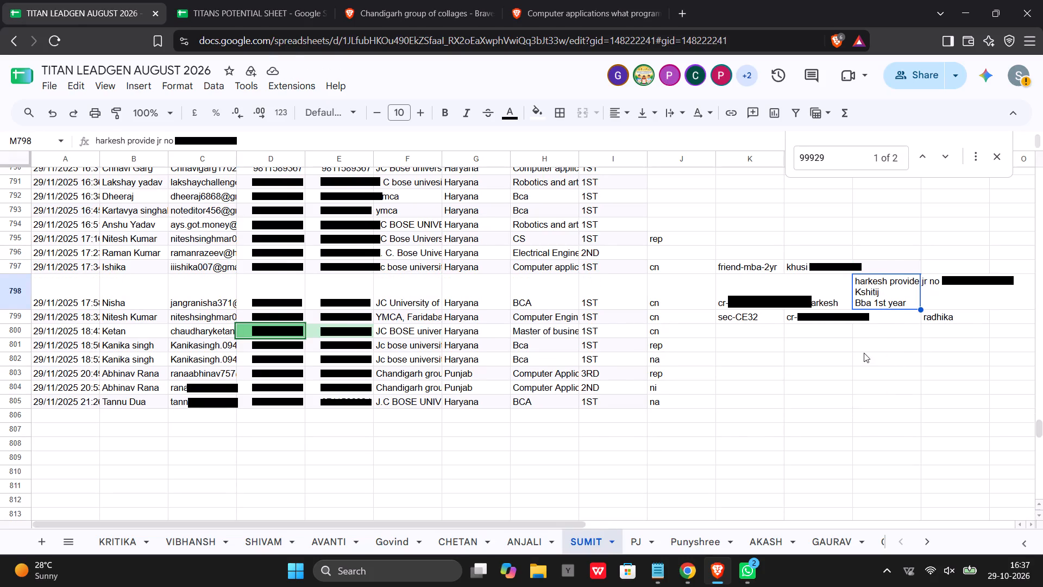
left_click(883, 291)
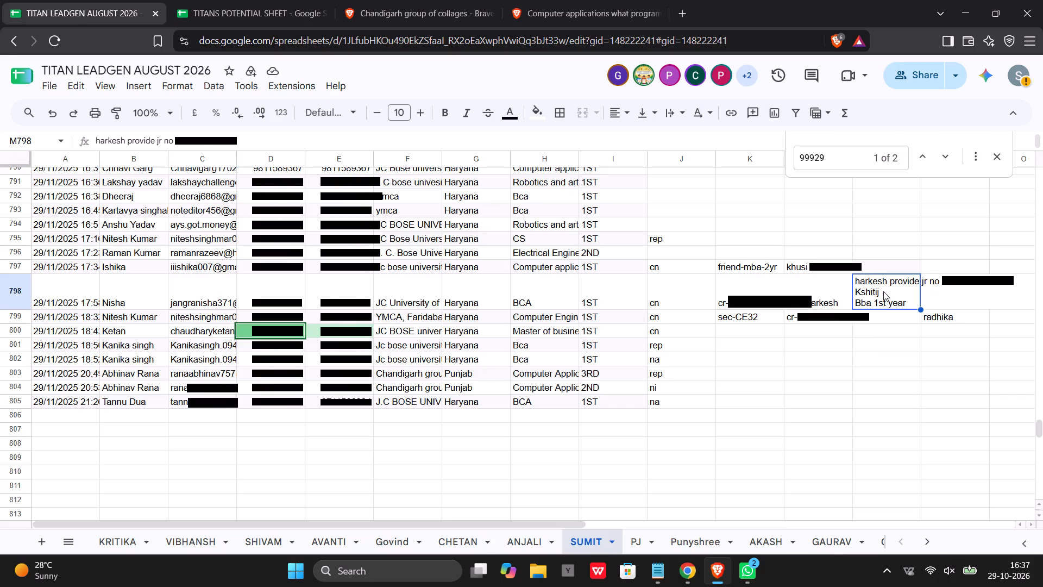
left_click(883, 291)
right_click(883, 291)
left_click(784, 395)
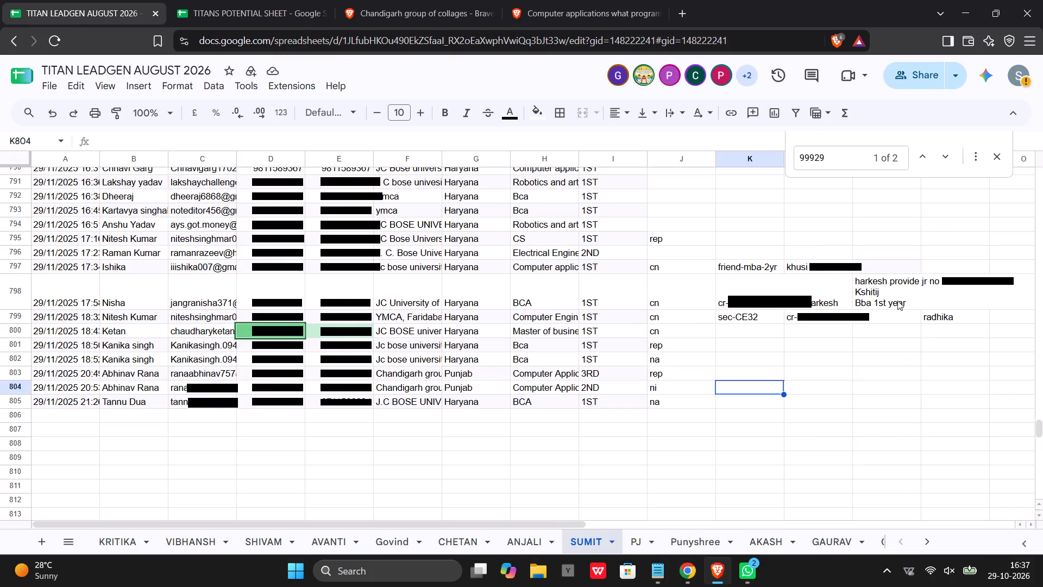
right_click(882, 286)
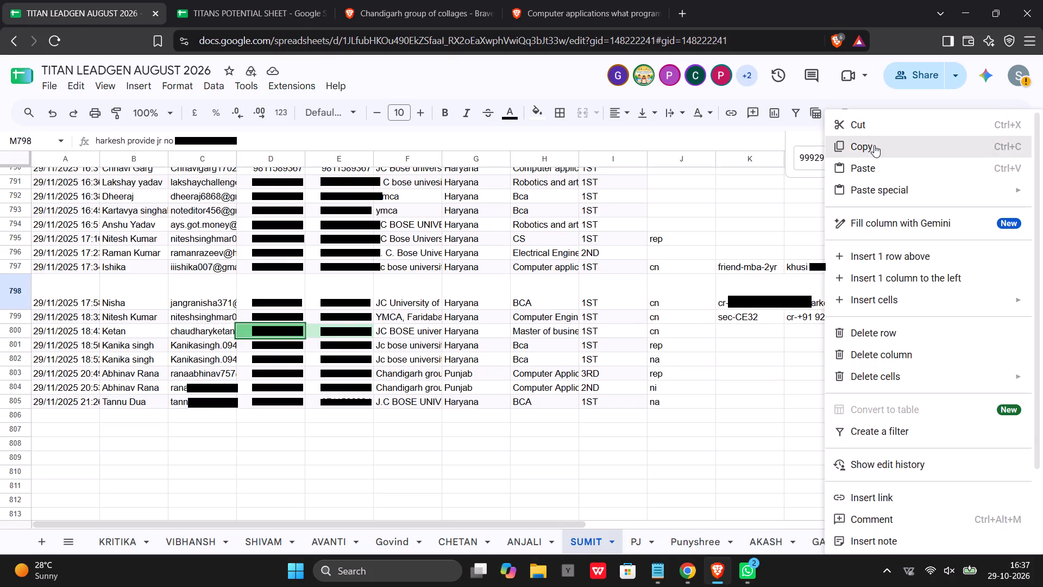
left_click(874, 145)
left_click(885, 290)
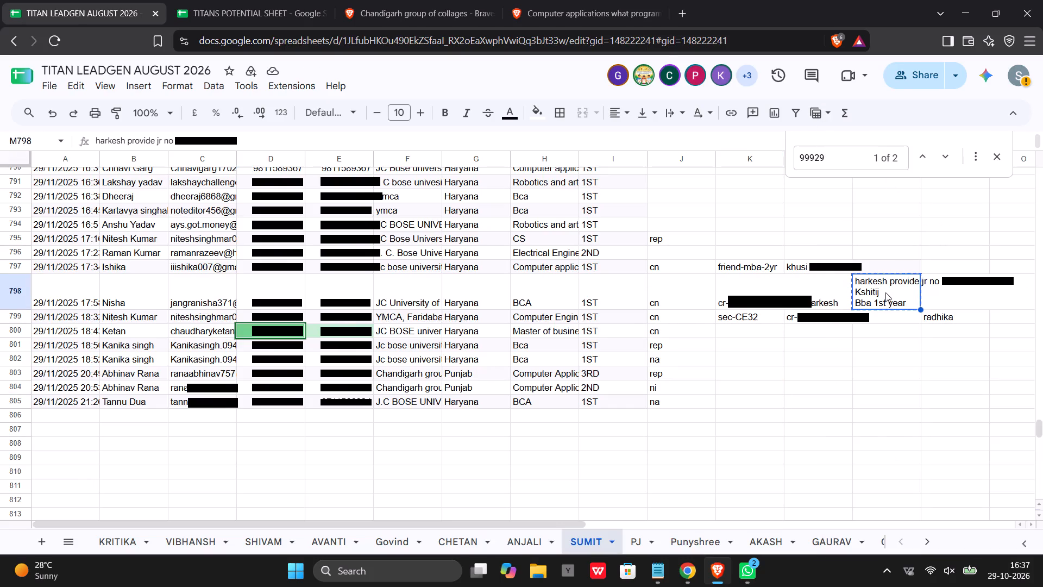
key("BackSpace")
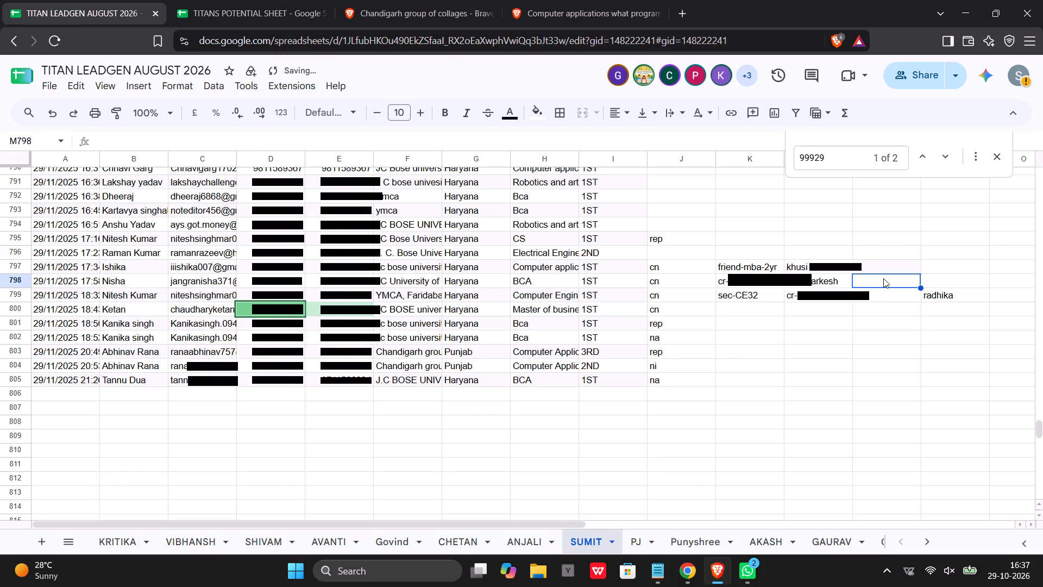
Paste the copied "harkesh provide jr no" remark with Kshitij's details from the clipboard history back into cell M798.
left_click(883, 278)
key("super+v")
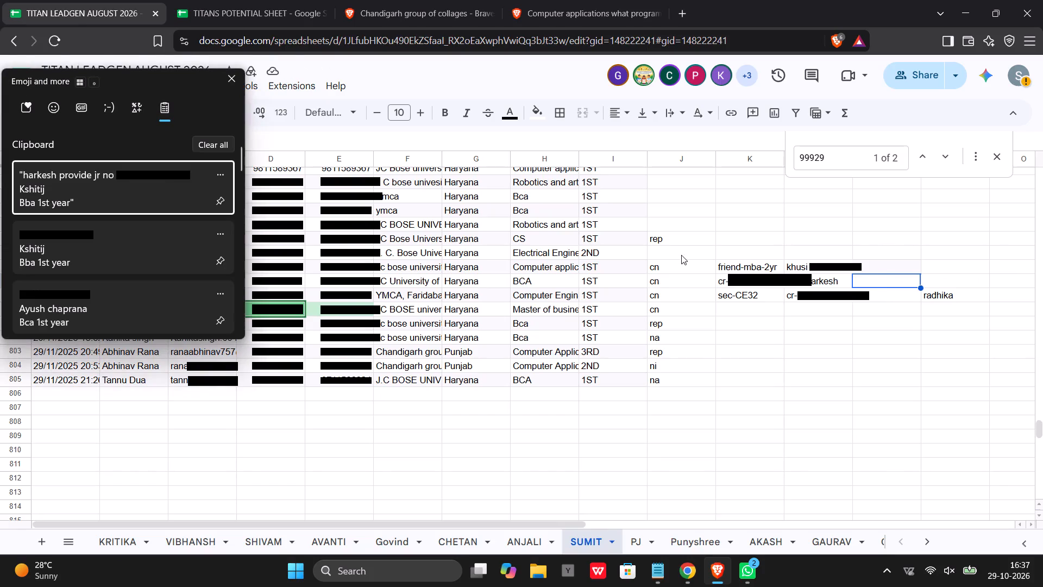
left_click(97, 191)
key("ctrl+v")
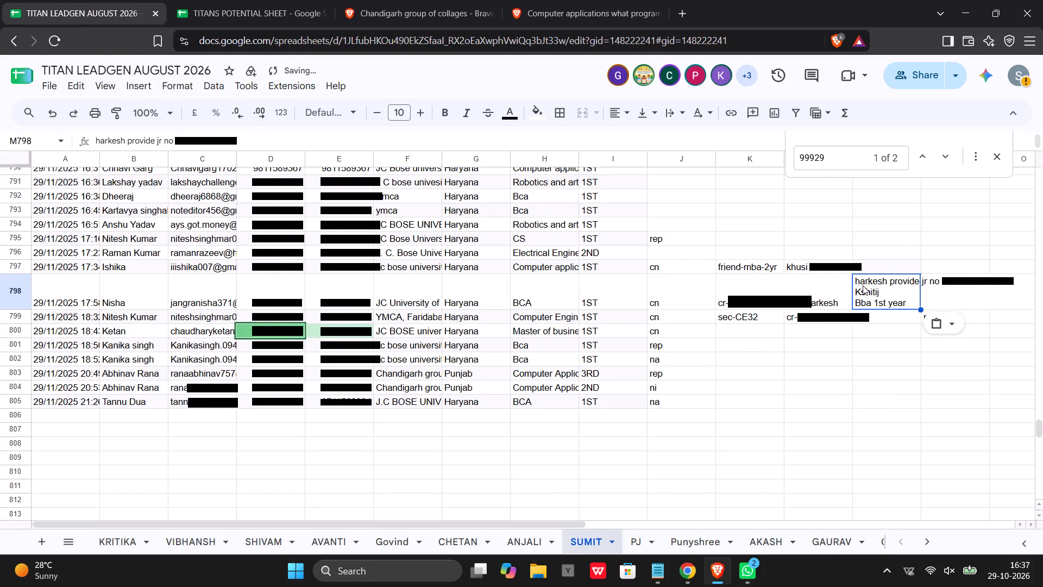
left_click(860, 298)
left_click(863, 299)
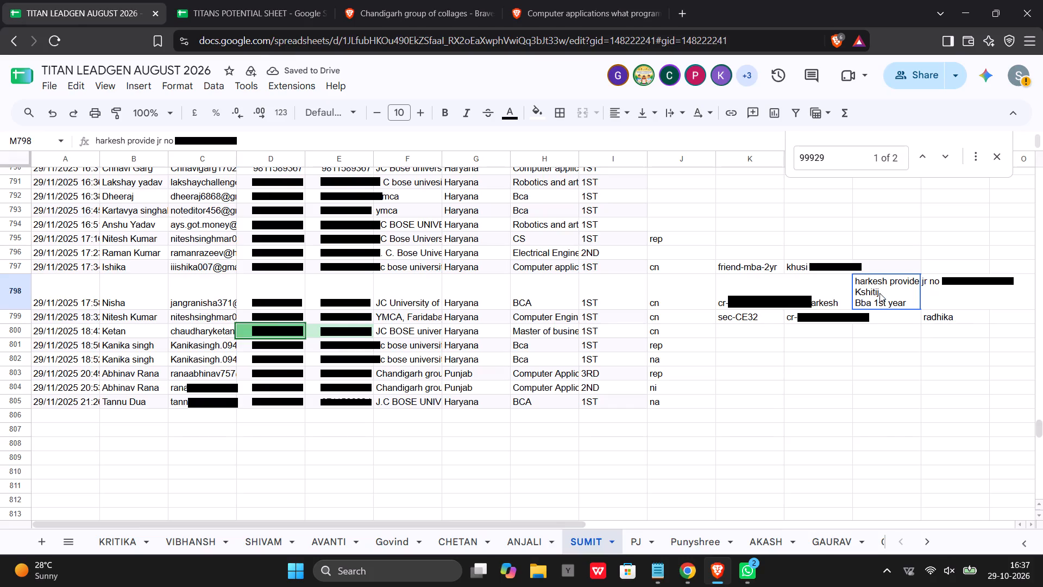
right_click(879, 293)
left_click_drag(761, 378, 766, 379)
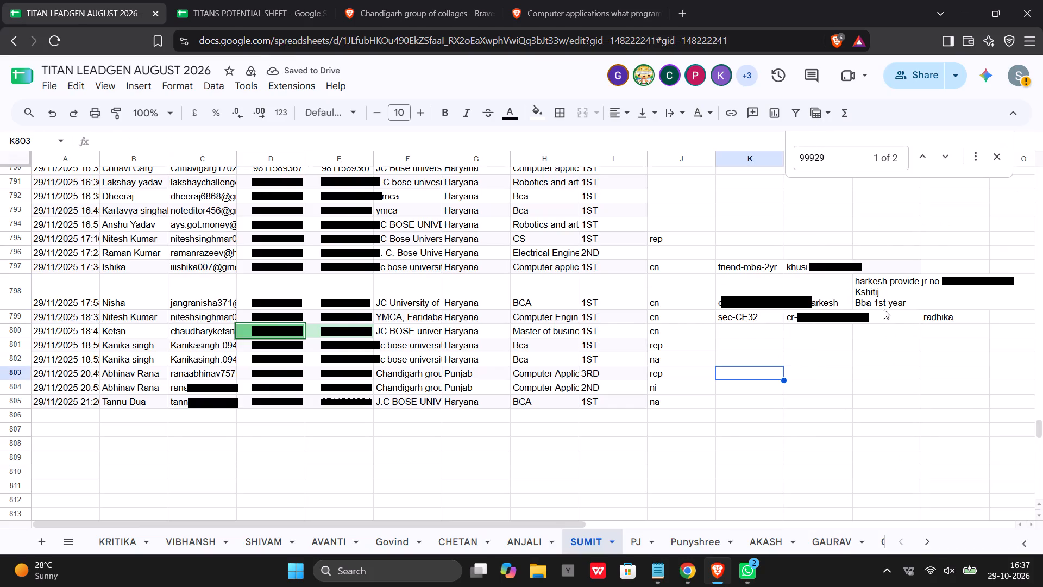
Replace the contents of cell M798 in Nisha's row with the remark "Harkesh provide jr no".
left_click(877, 293)
key("BackSpace")
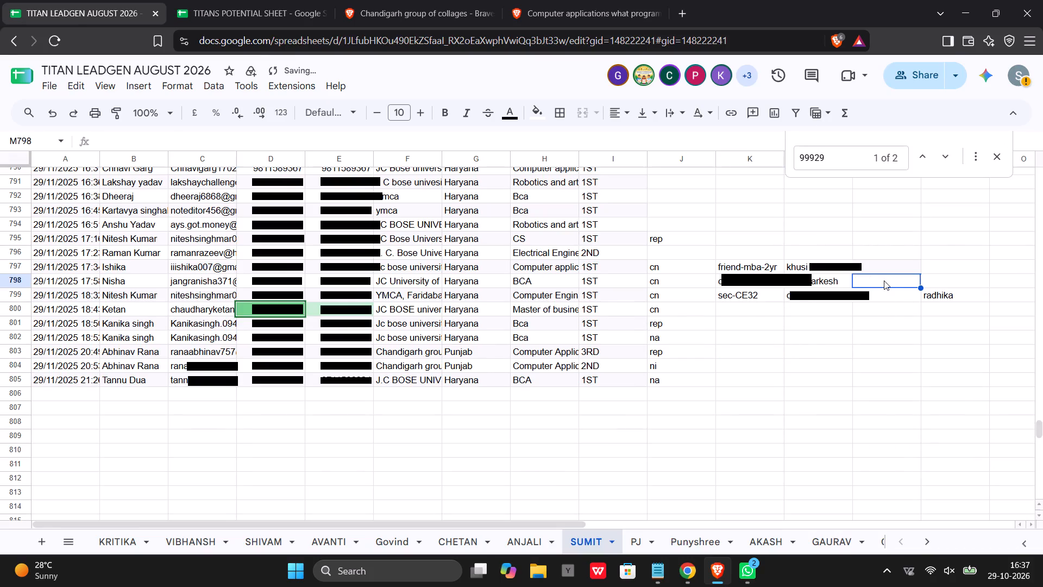
left_click(884, 279)
type("Harkesh")
key("space")
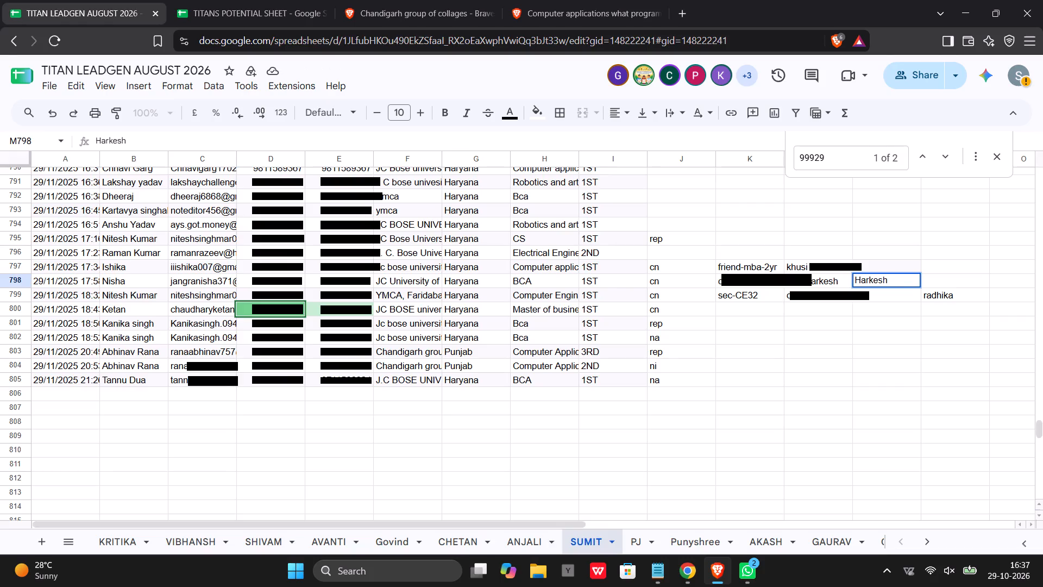
type("provide")
key("space")
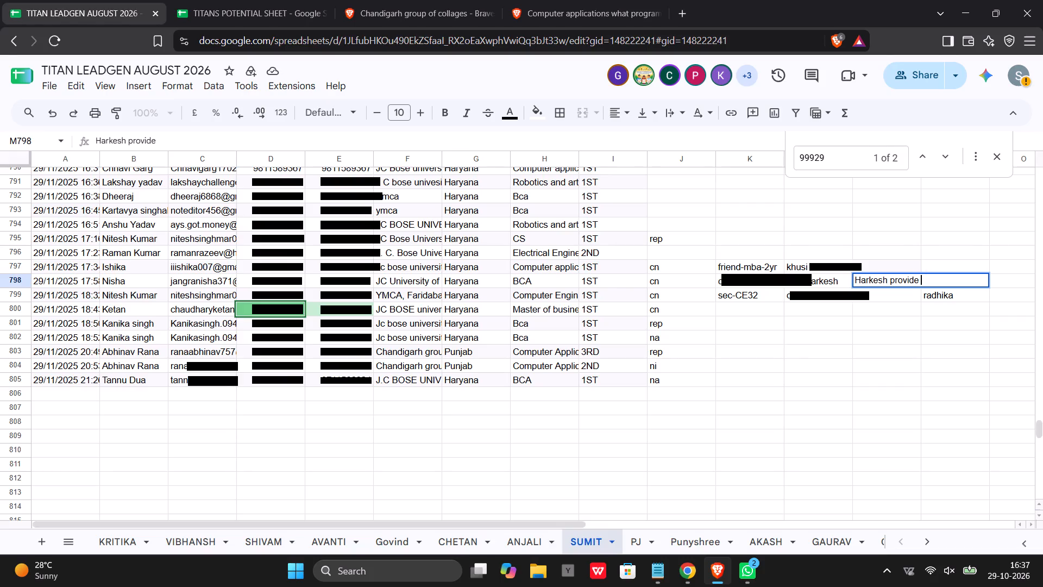
type("jr no")
key("space")
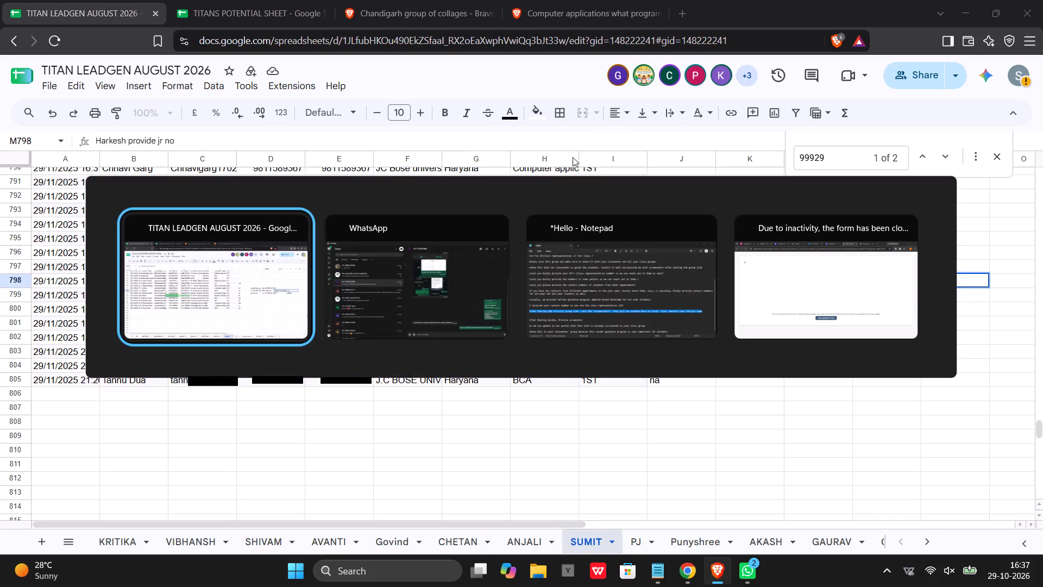
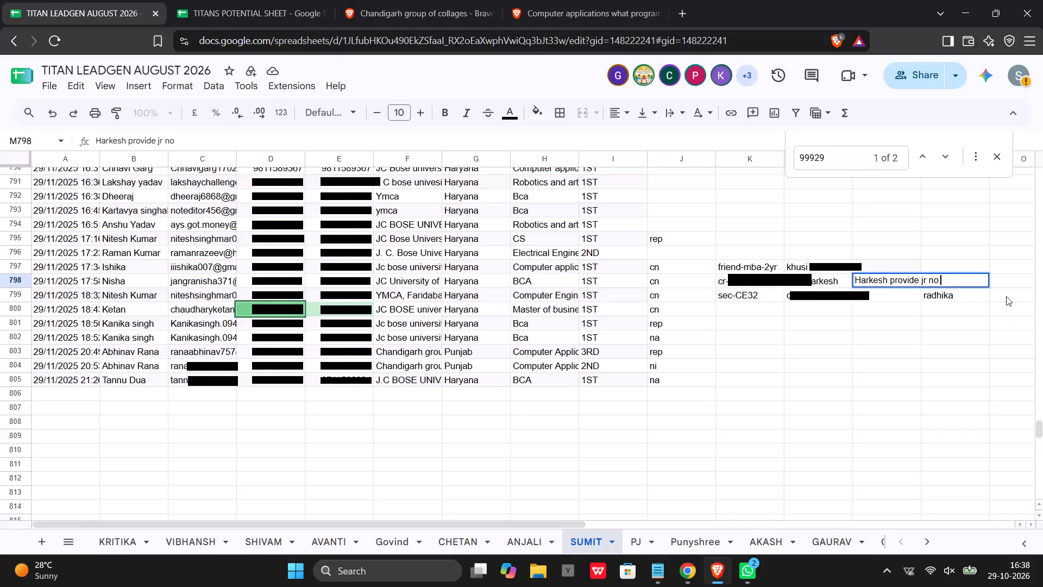
Look through the clipboard history for the copied juniors' contact details for the remark in cell M798, then close it without pasting.
key("super+v")
scroll(938, 410, "down", 2)
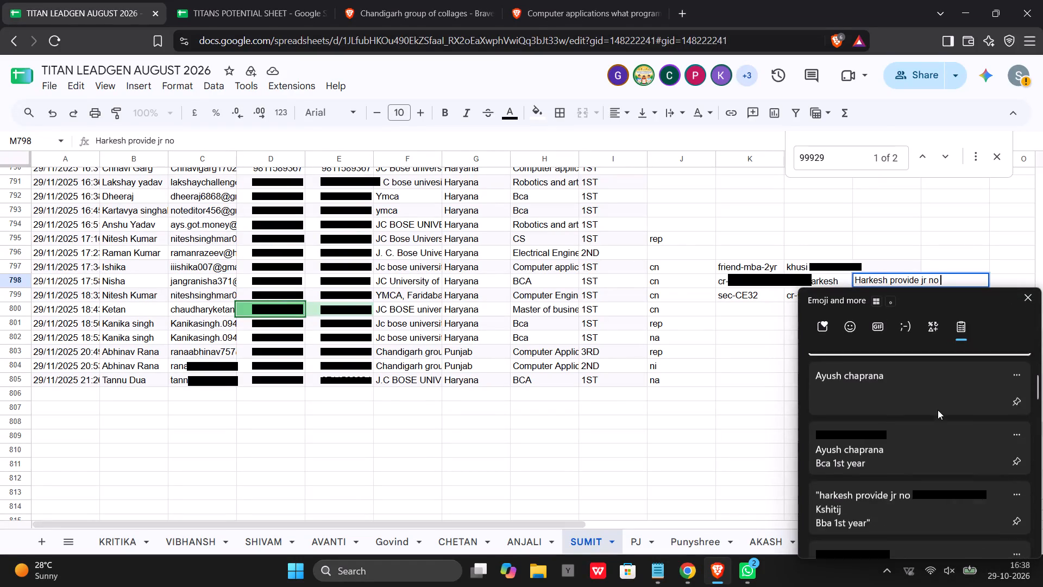
scroll(937, 408, "down", 1)
scroll(937, 408, "up", 2)
scroll(866, 413, "up", 1)
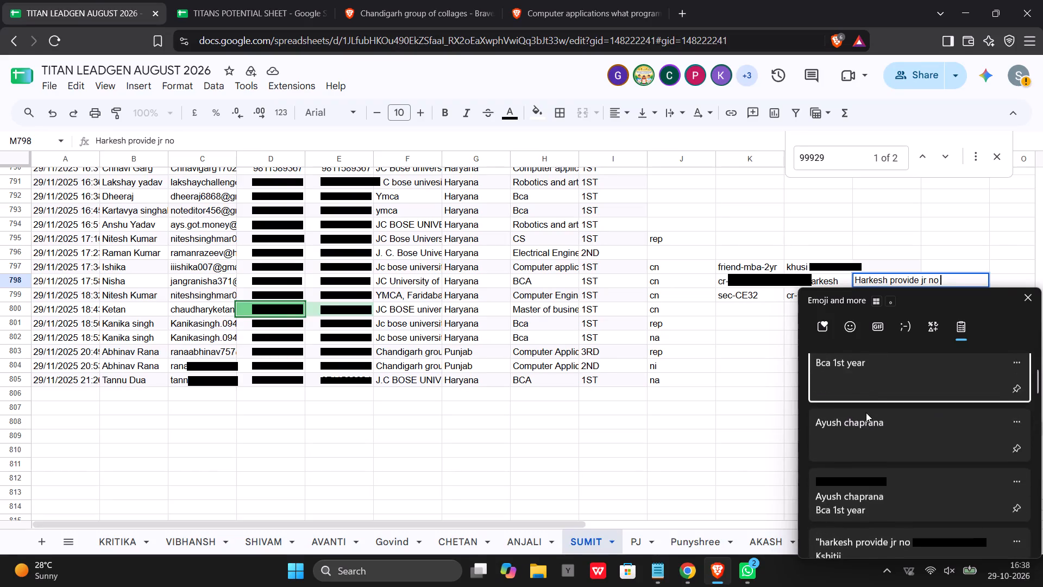
scroll(866, 413, "up", 2)
scroll(866, 413, "down", 3)
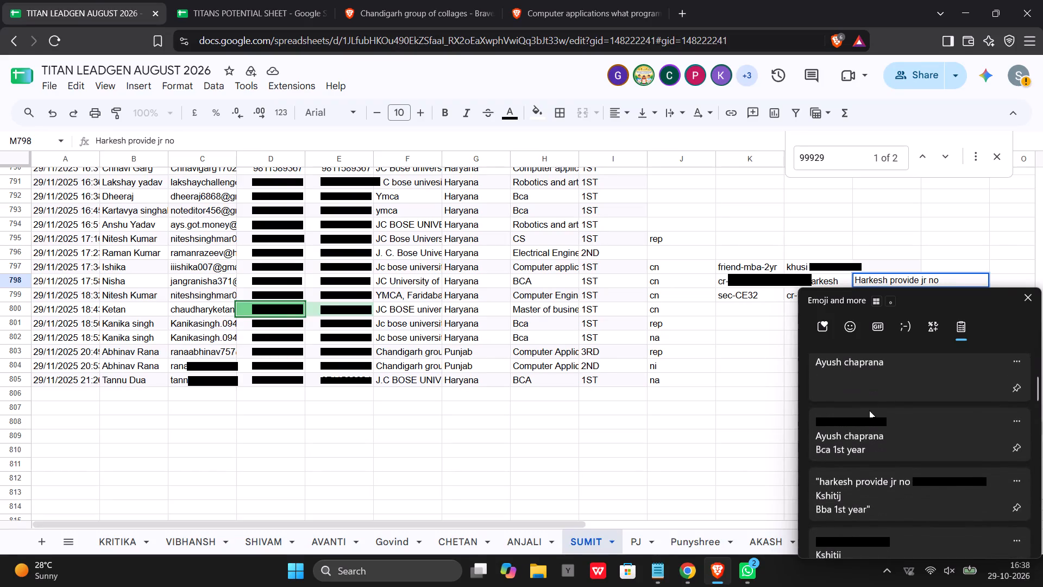
scroll(914, 400, "up", 4)
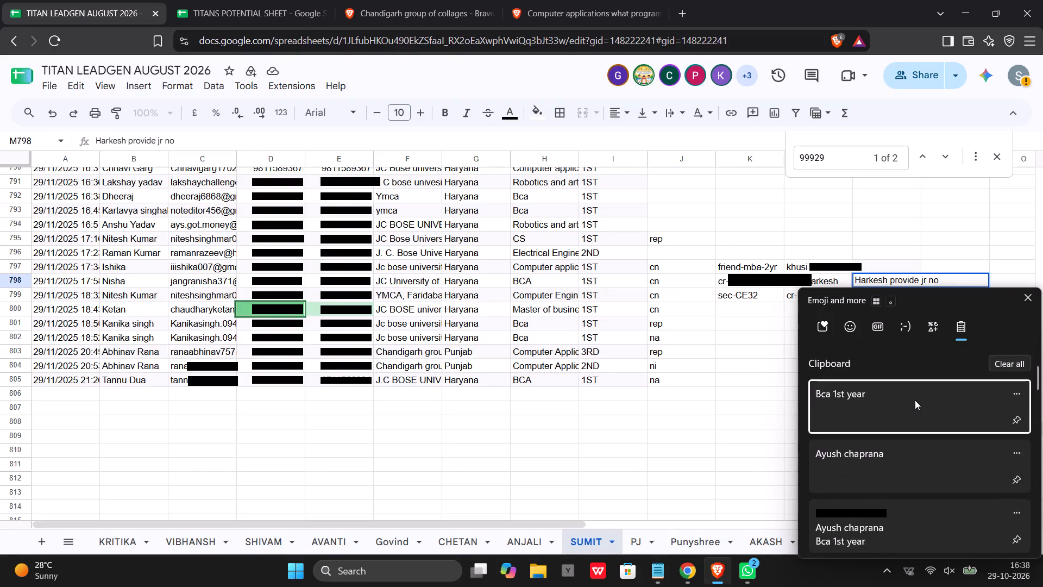
scroll(925, 399, "down", 5)
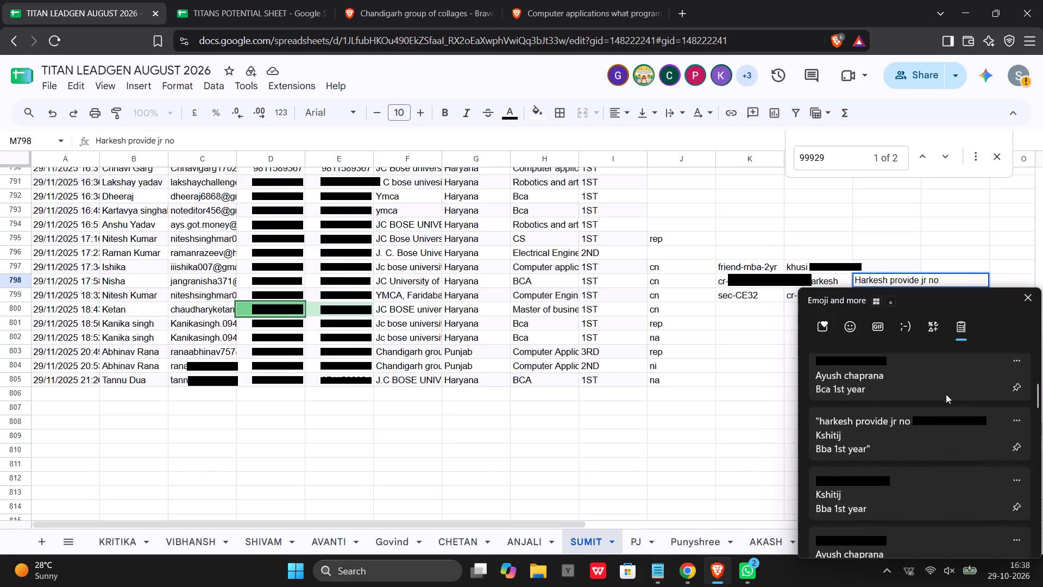
scroll(947, 395, "up", 5)
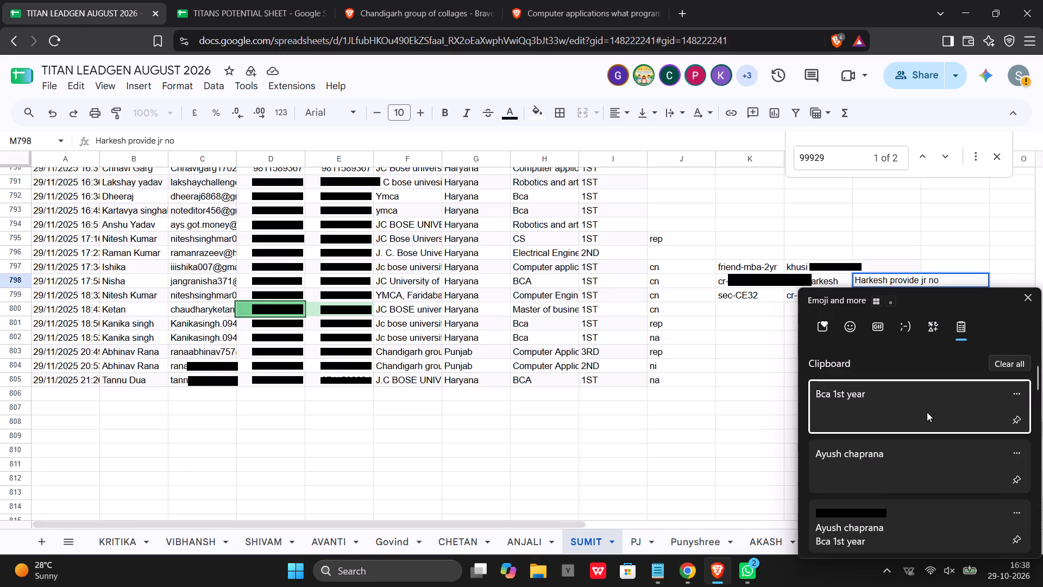
left_click(708, 457)
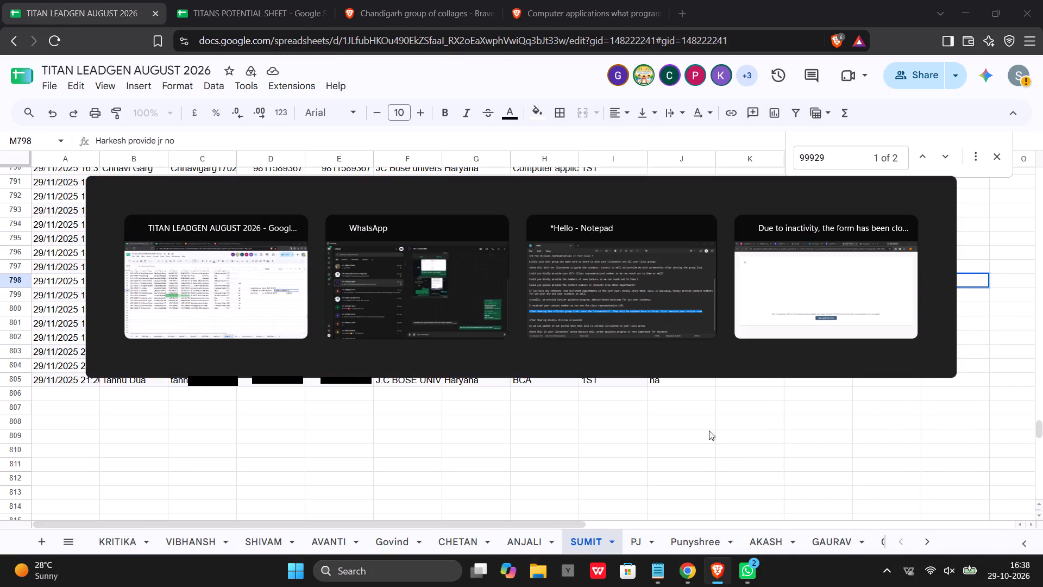
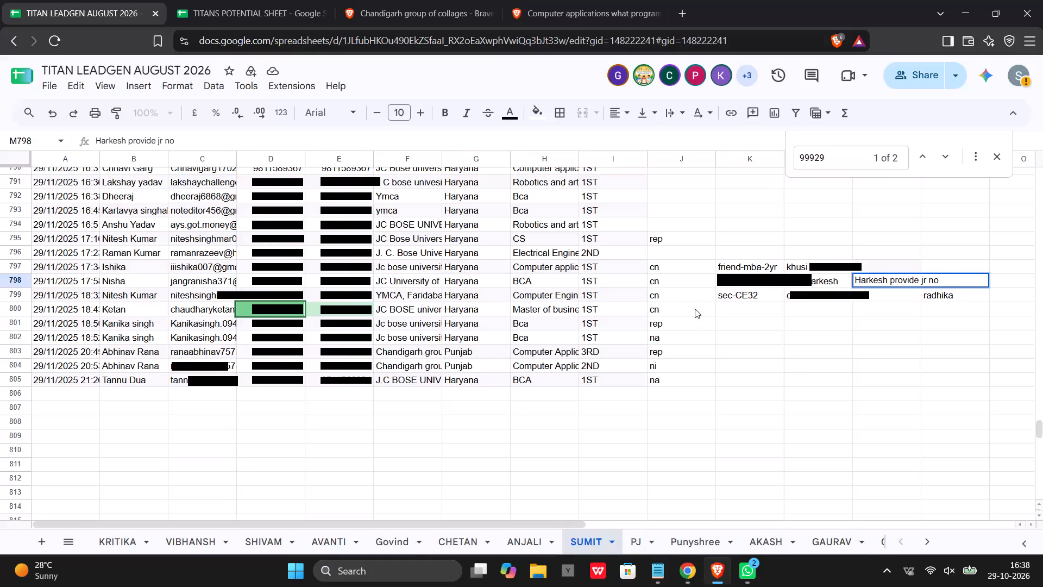
Complete the remark in cell M798 by adding the referred junior's copied phone number and name after "Harkesh provide jr no".
key("ctrl+v")
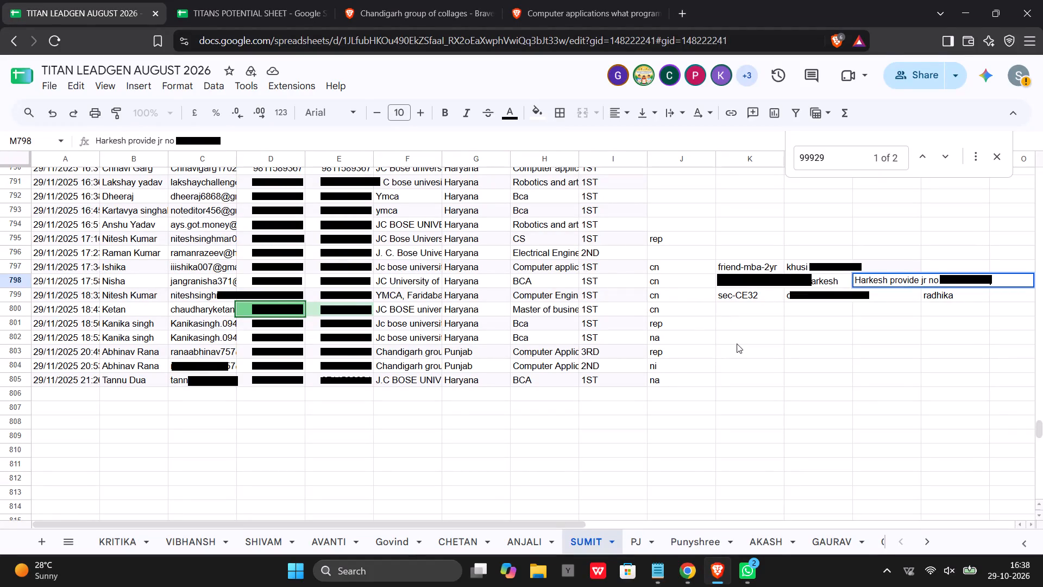
key("space")
key("super+v")
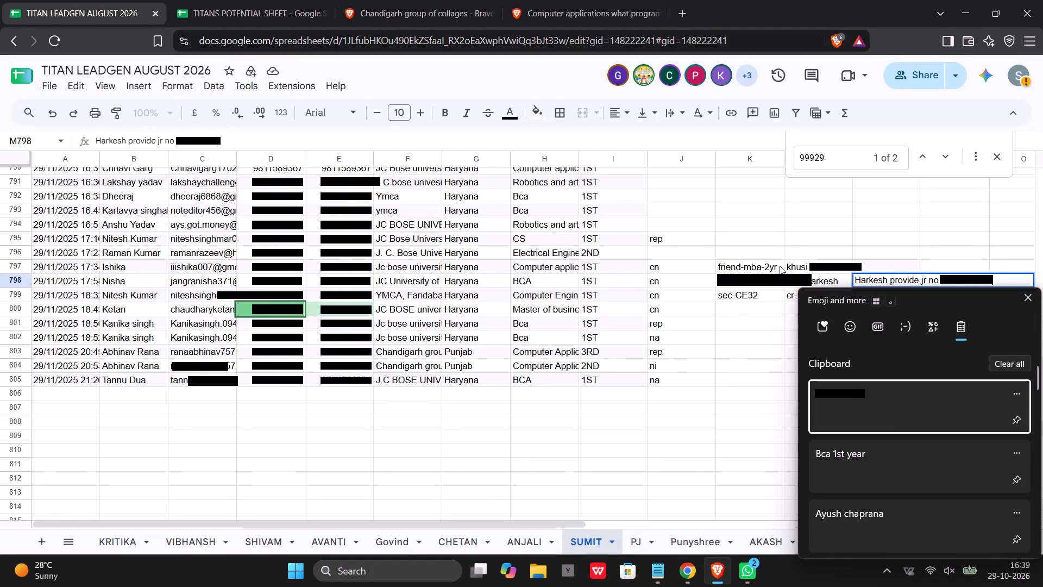
left_click(856, 521)
key("ctrl+v")
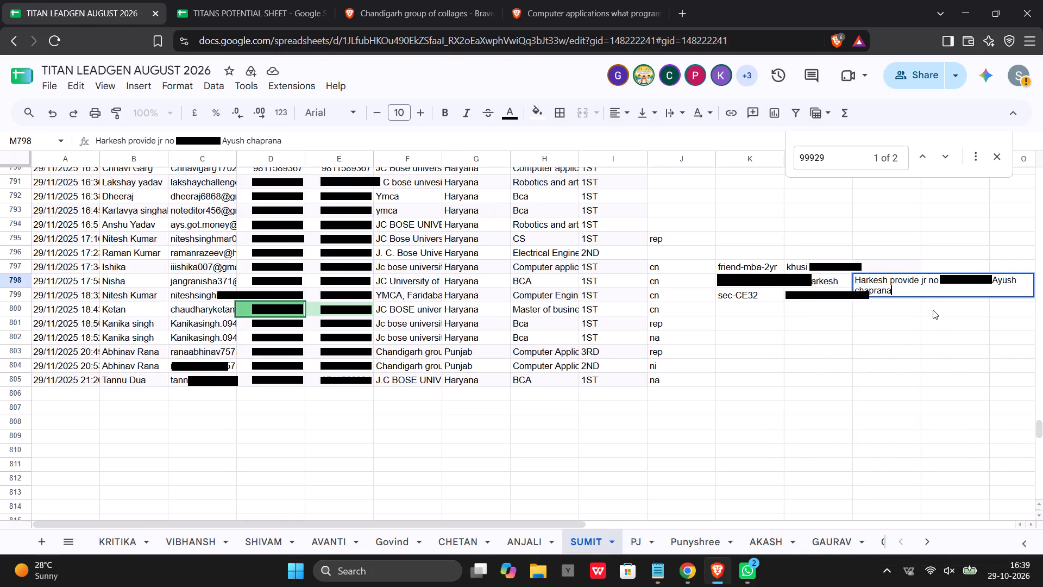
left_click(854, 348)
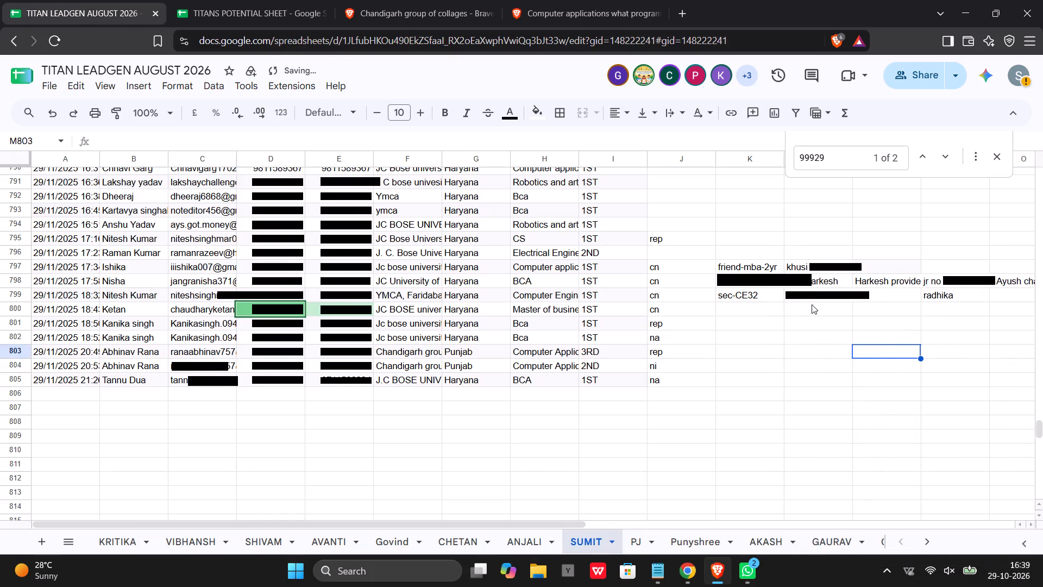
Select the empty cell P798, just past the end of the referred junior's remark in row 798.
scroll(812, 310, "left", 5)
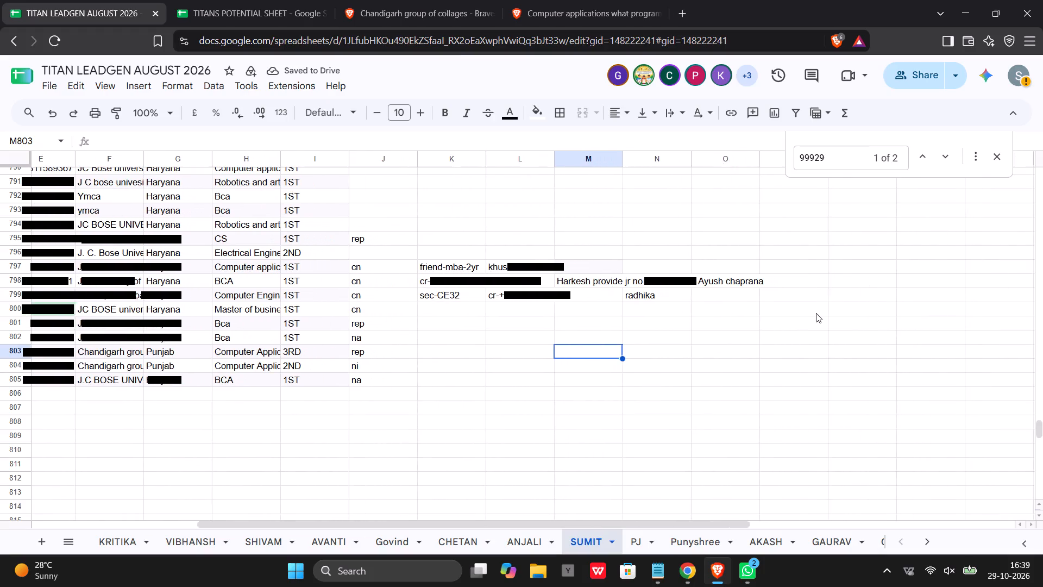
scroll(816, 313, "left", 1)
left_click(799, 278)
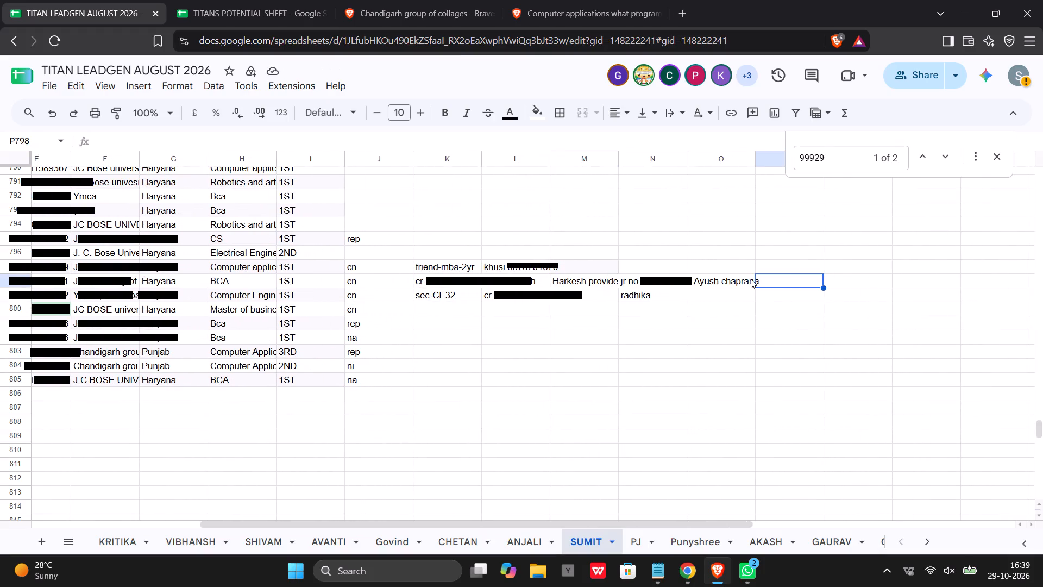
left_click(732, 279)
left_click(783, 281)
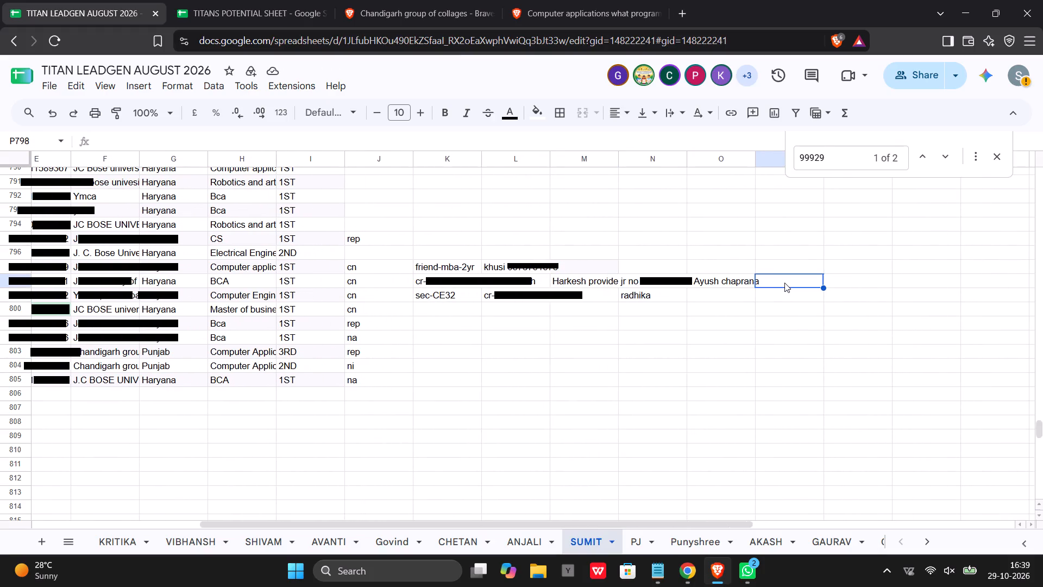
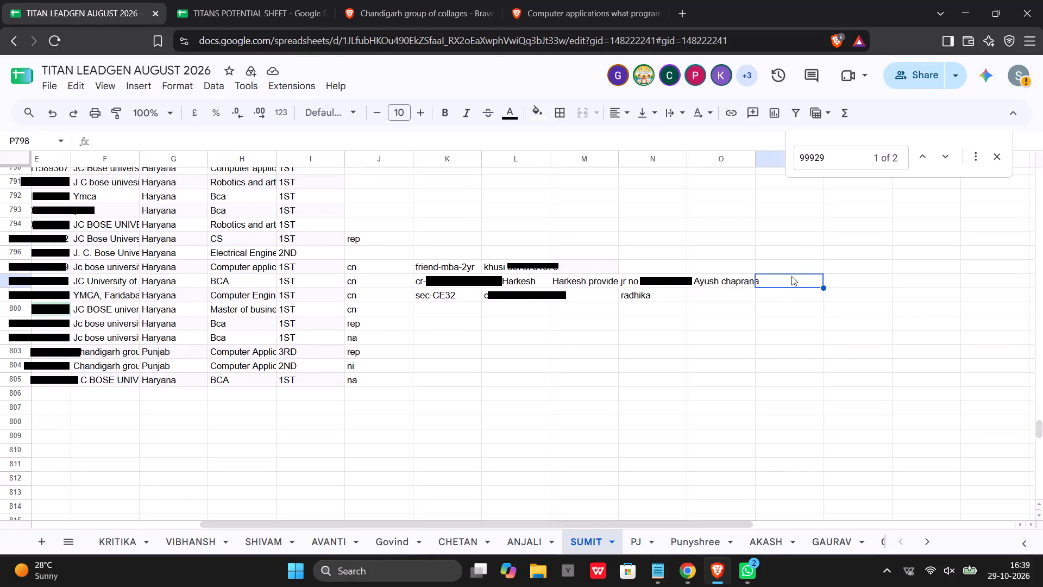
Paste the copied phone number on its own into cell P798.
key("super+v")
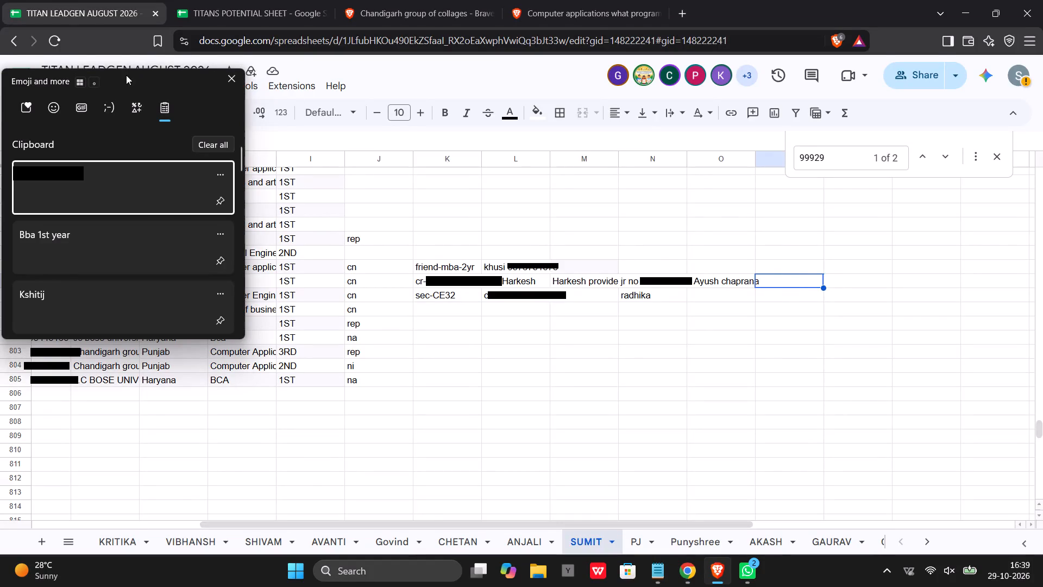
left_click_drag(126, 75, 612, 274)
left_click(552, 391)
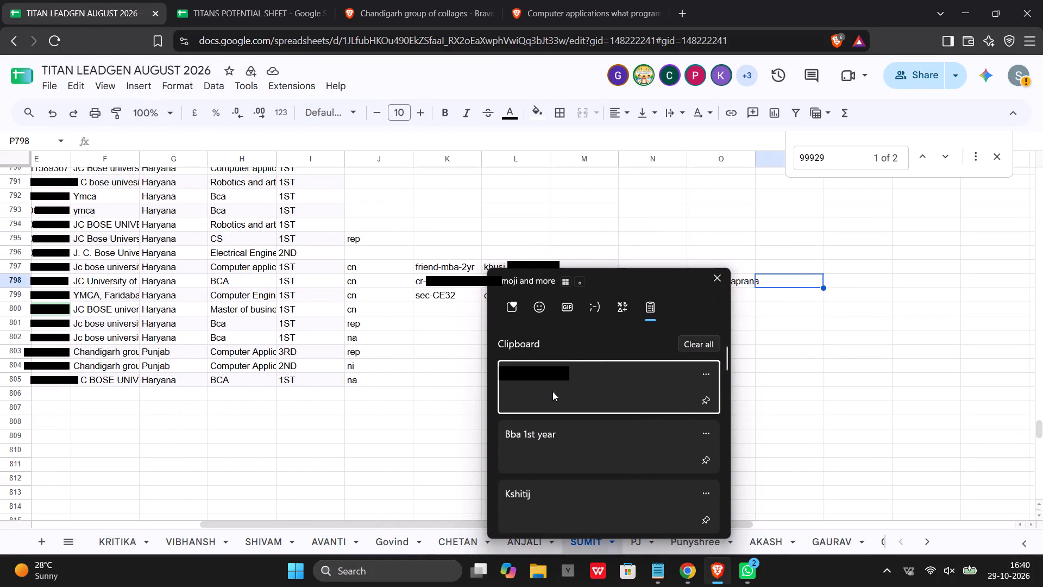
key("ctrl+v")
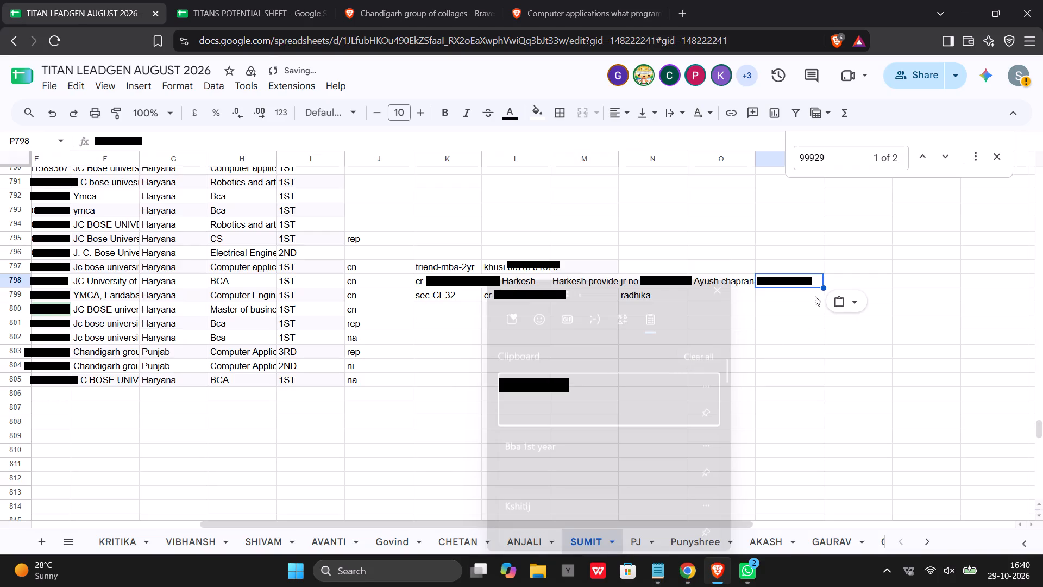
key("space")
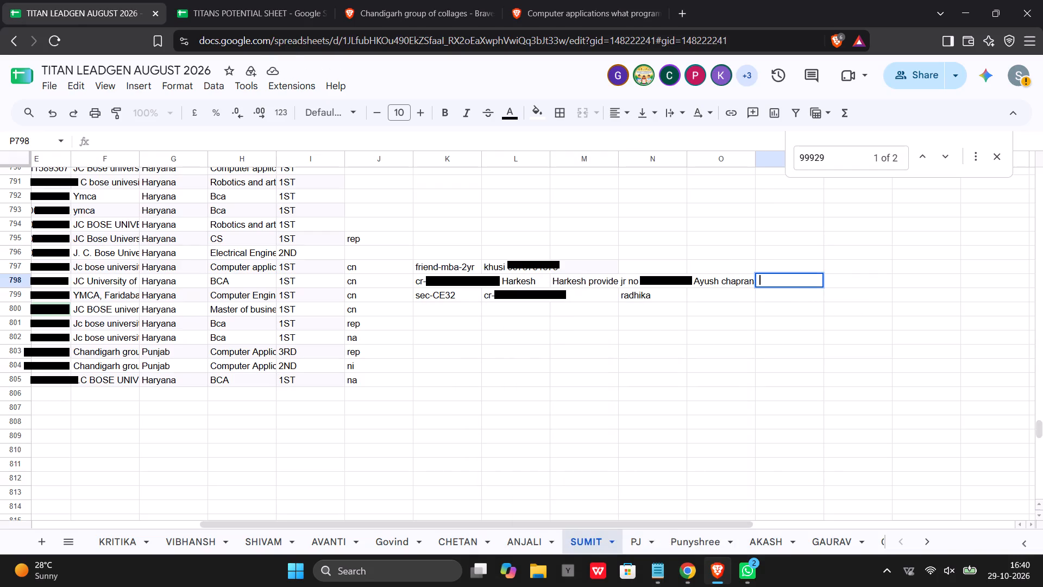
Enter the copied course and first name in cell P798, hyphenated as "Bba 1st year-Kshitij-".
key("super+v")
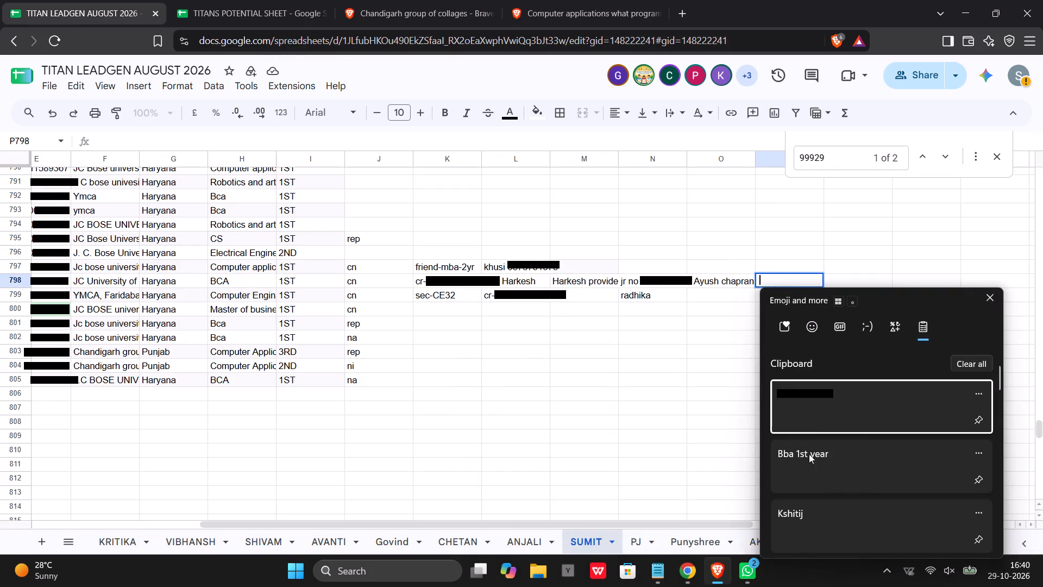
left_click(806, 460)
key("ctrl+v")
key("space")
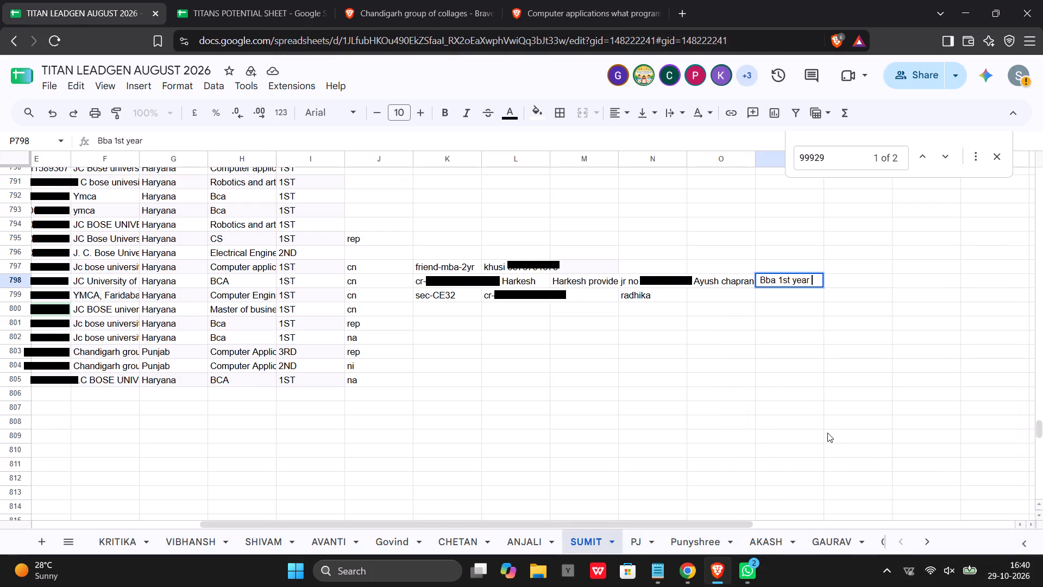
key("super+v")
scroll(847, 419, "down", 1)
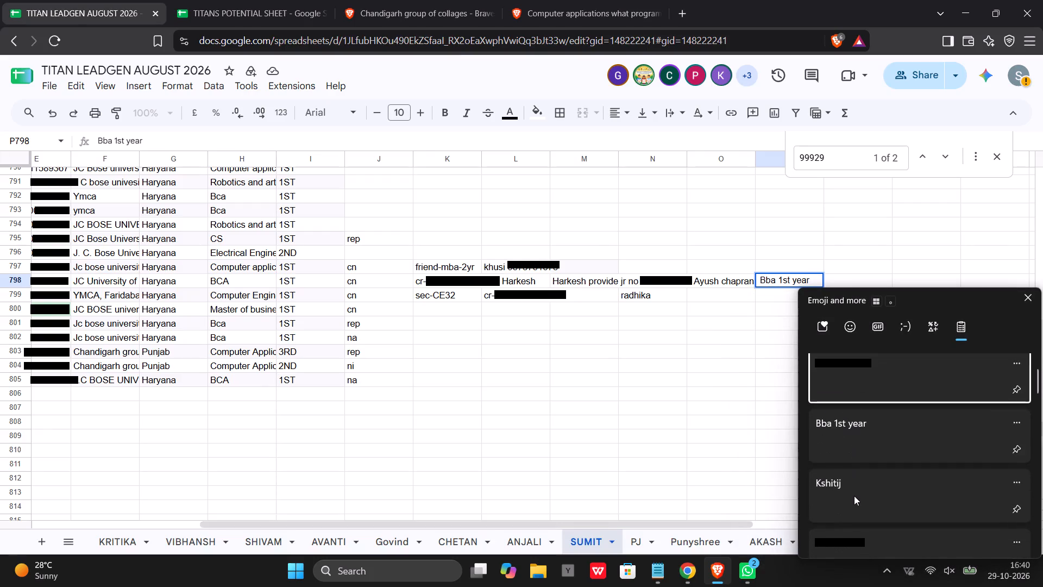
left_click(854, 496)
key("ctrl+v")
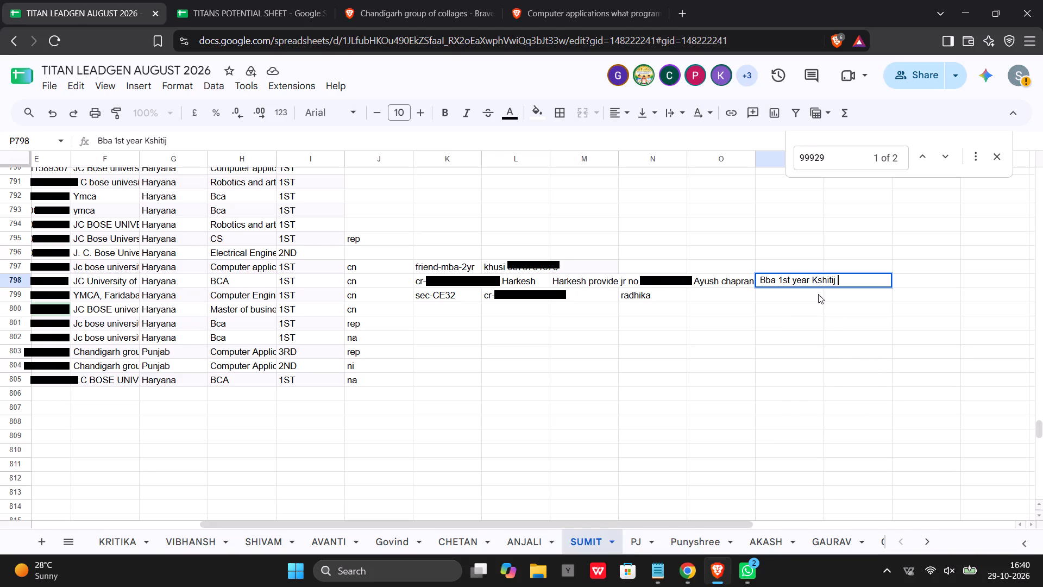
left_click(813, 281)
key("BackSpace")
key("minus")
left_click(840, 285)
left_click(844, 284)
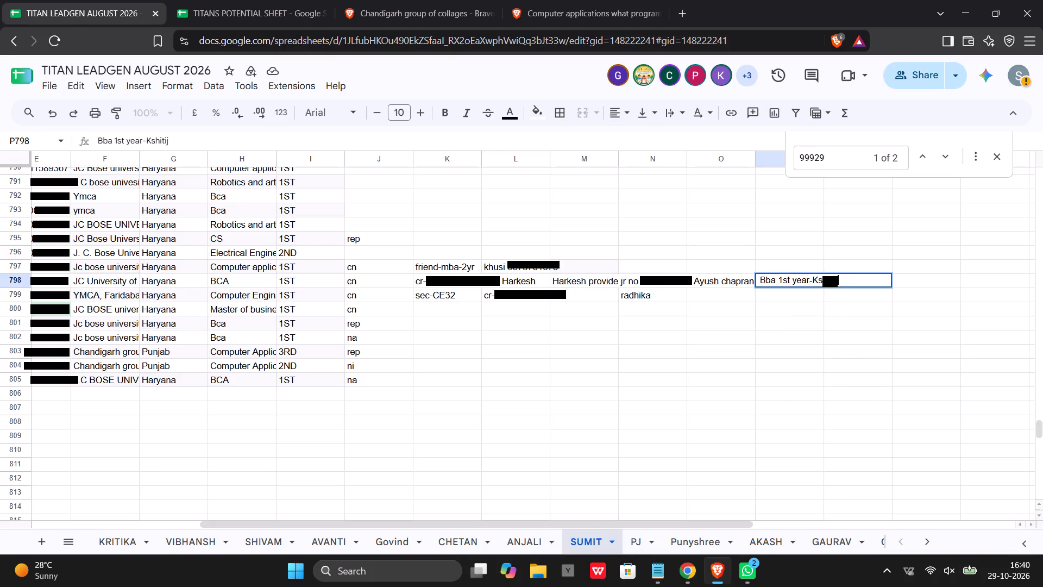
key("BackSpace")
key("minus")
Append the copied phone number after "Bba 1st year-Kshitij-" in cell P798.
key("super+v")
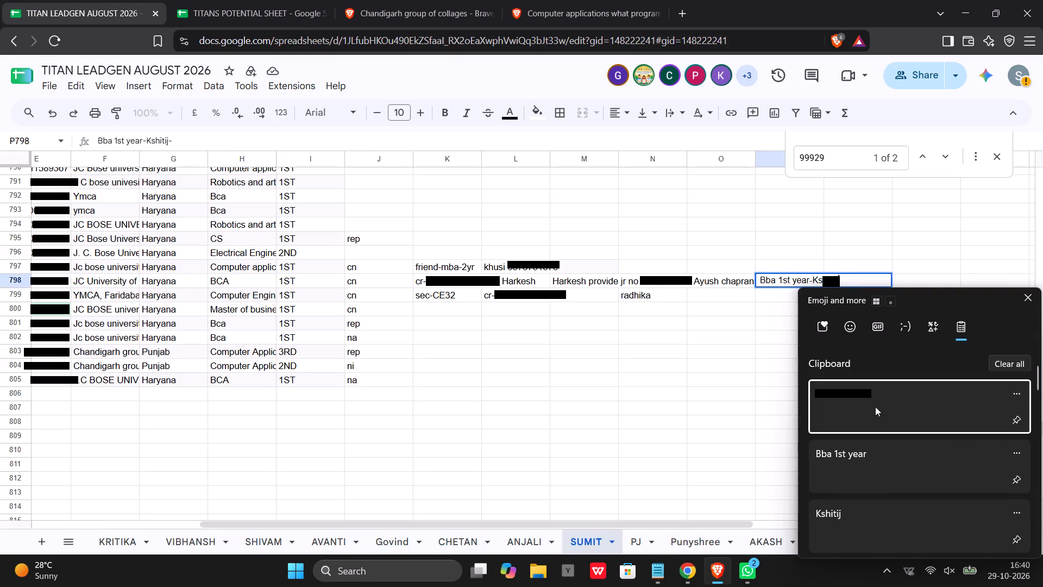
scroll(875, 407, "down", 1)
scroll(875, 407, "up", 1)
left_click(875, 408)
key("ctrl+v")
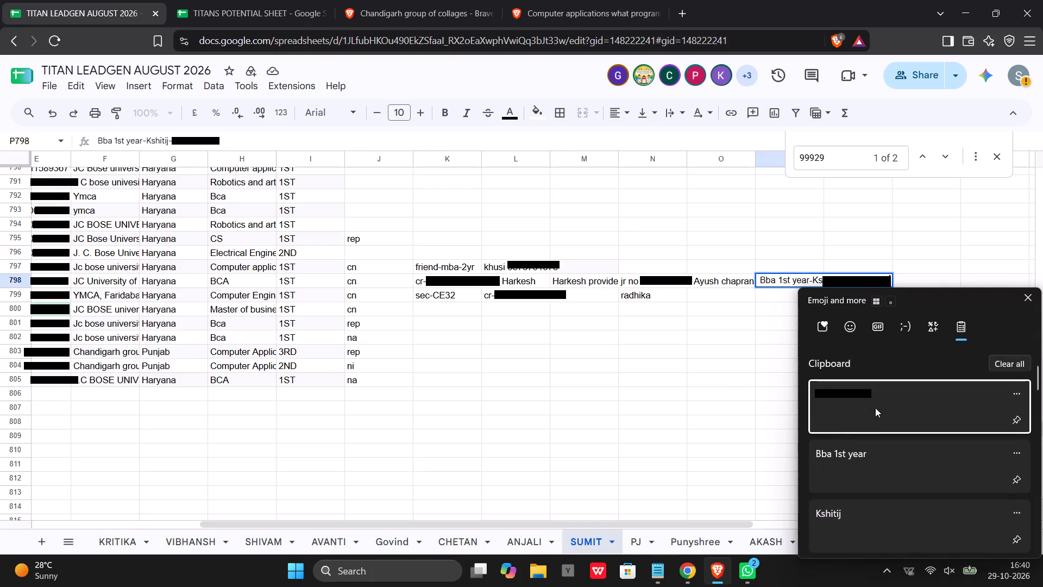
left_click(778, 396)
left_click(689, 349)
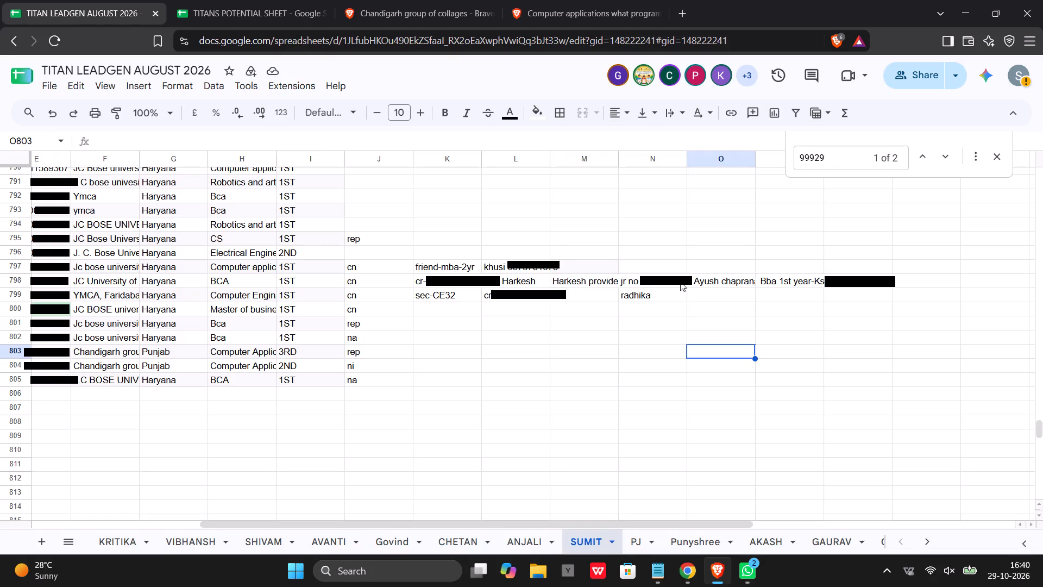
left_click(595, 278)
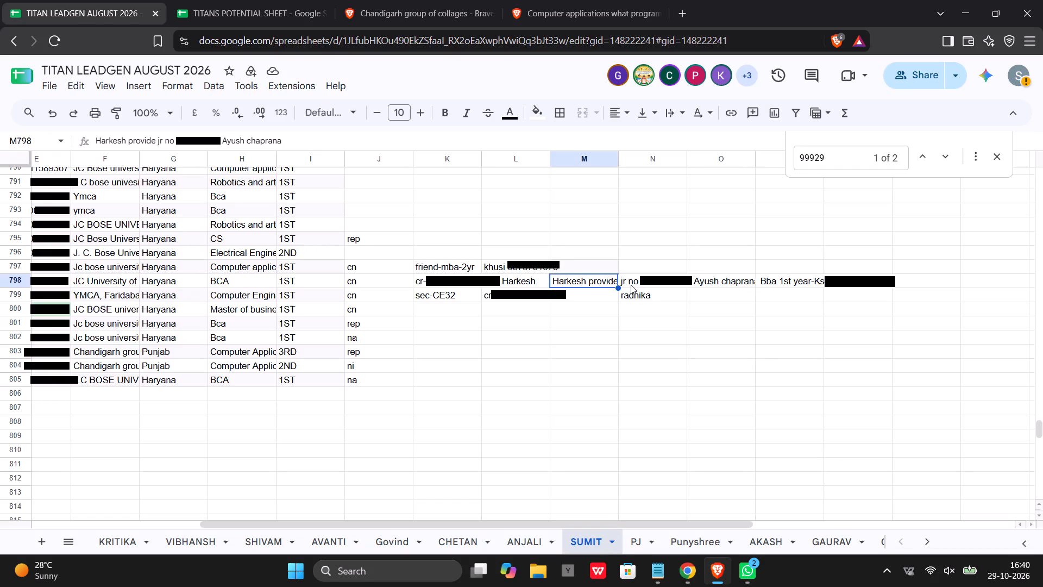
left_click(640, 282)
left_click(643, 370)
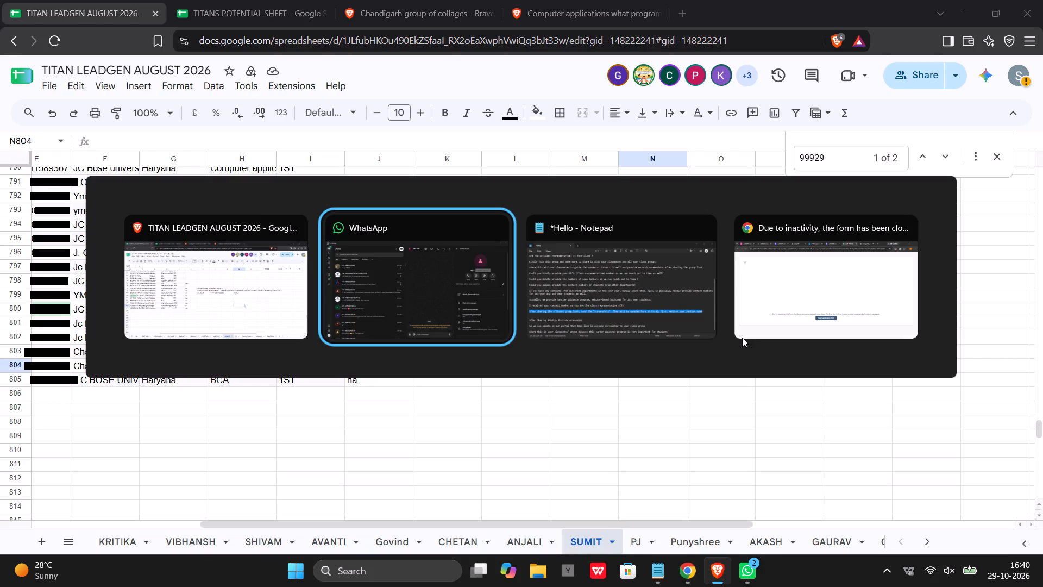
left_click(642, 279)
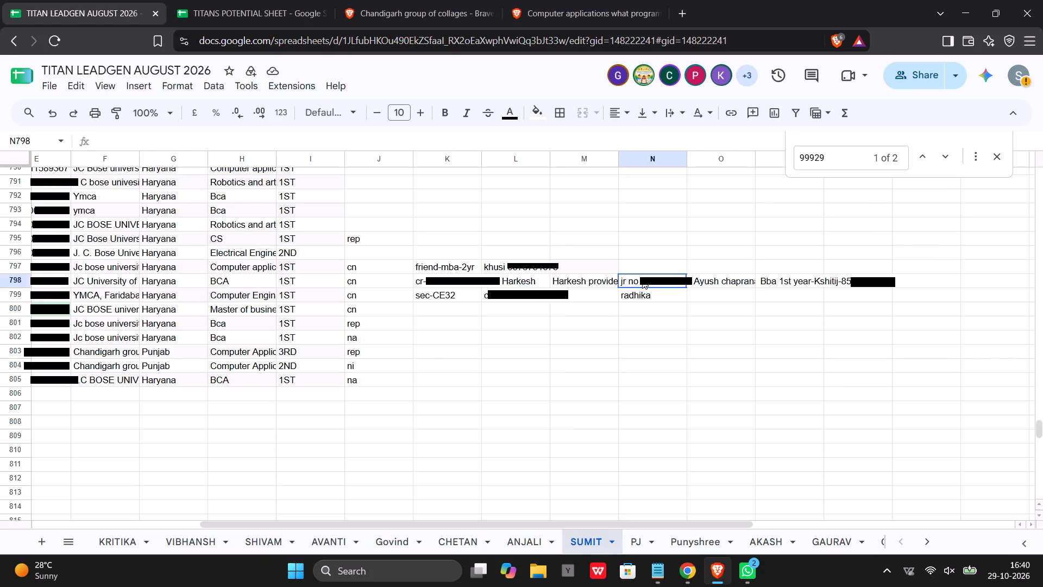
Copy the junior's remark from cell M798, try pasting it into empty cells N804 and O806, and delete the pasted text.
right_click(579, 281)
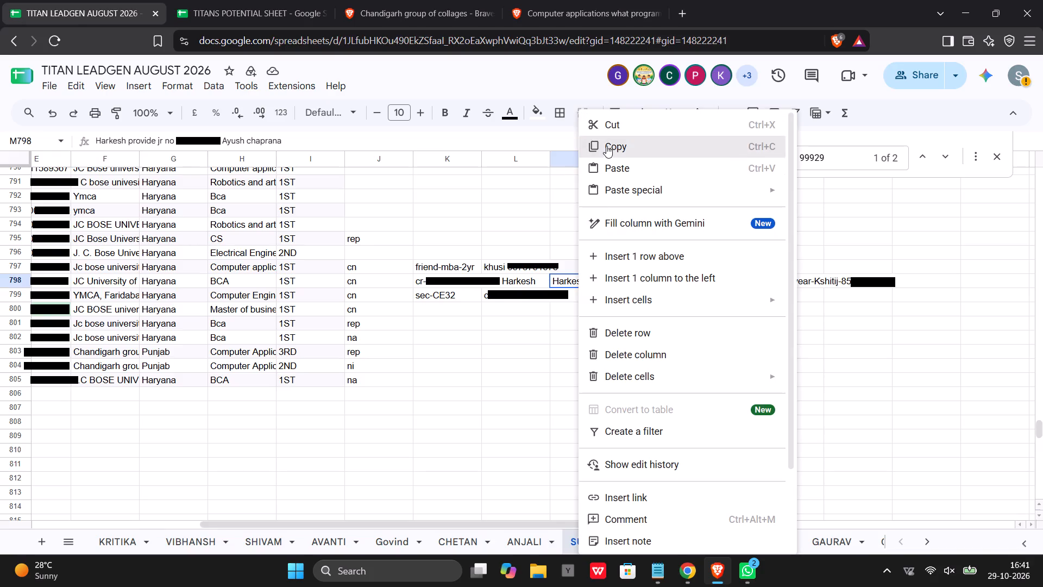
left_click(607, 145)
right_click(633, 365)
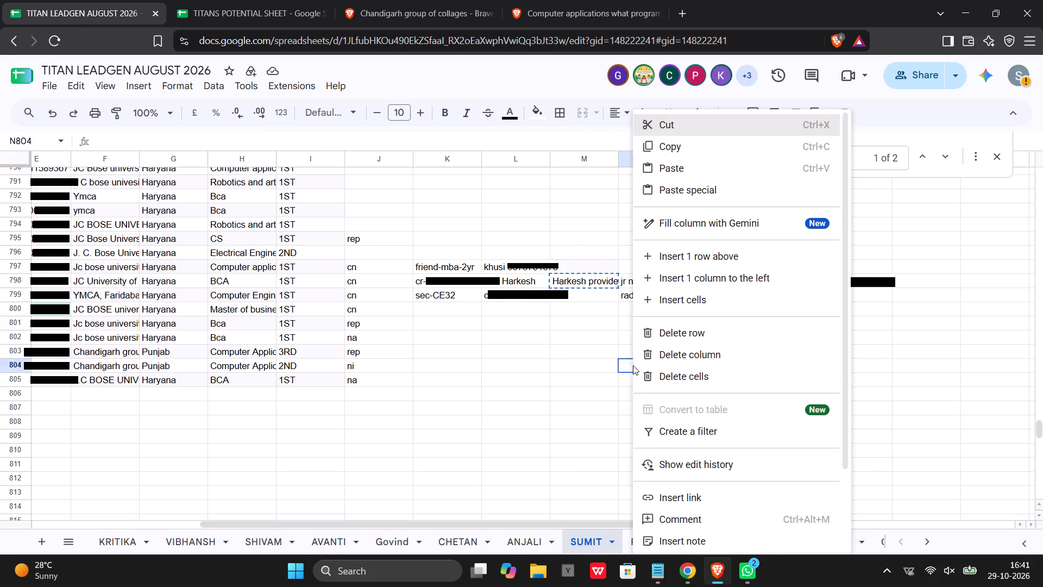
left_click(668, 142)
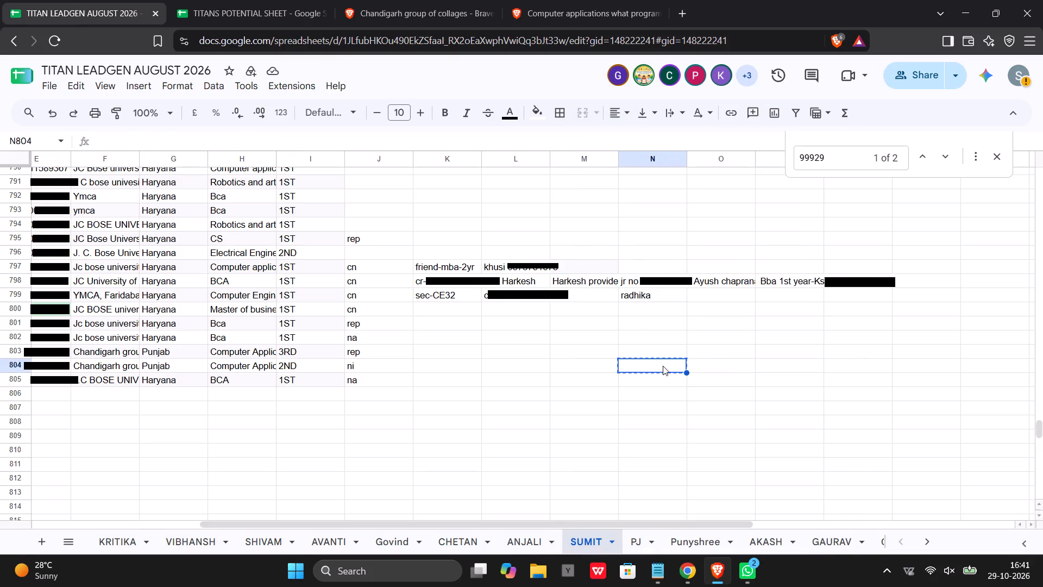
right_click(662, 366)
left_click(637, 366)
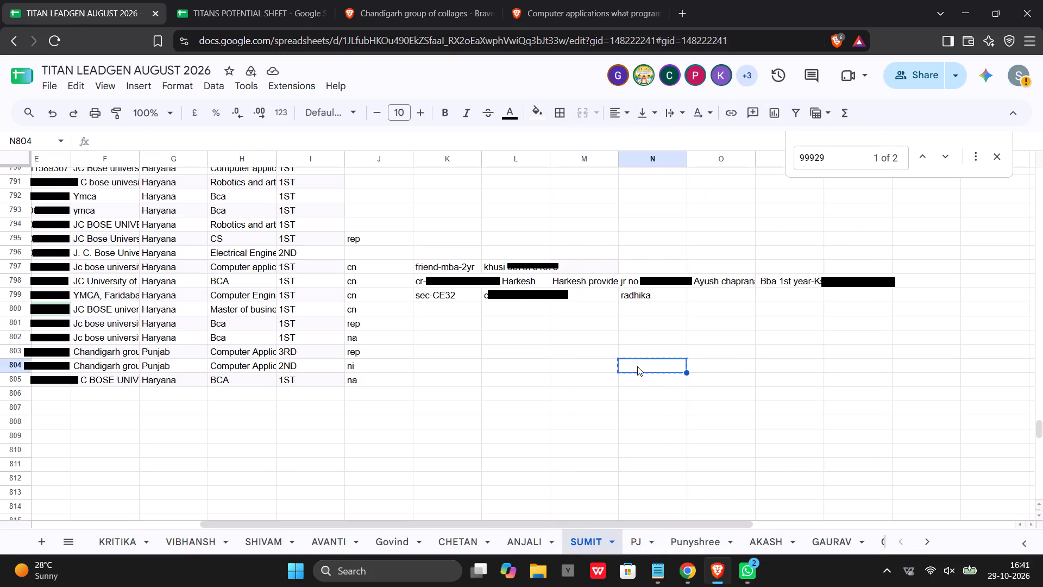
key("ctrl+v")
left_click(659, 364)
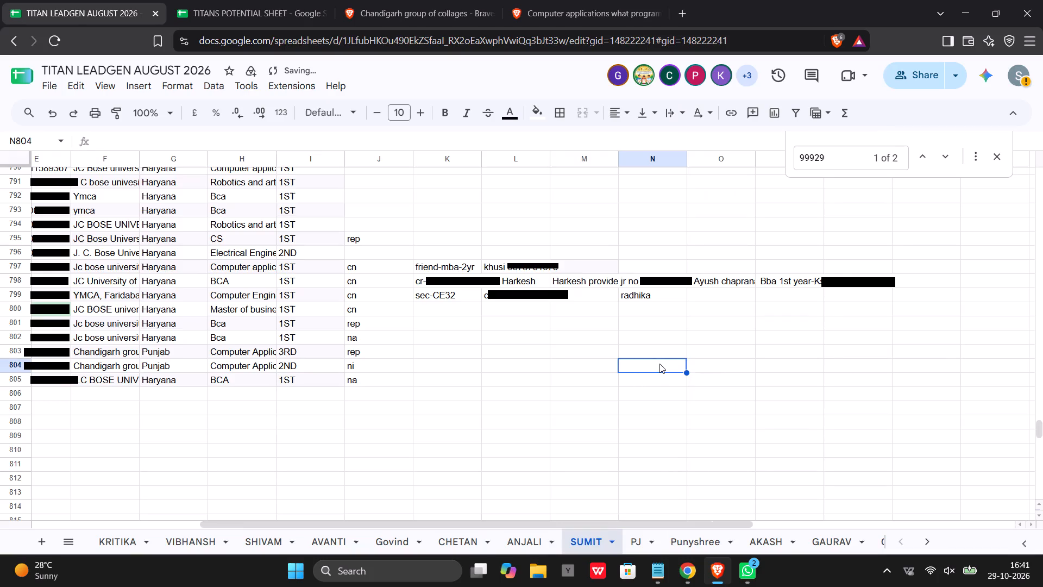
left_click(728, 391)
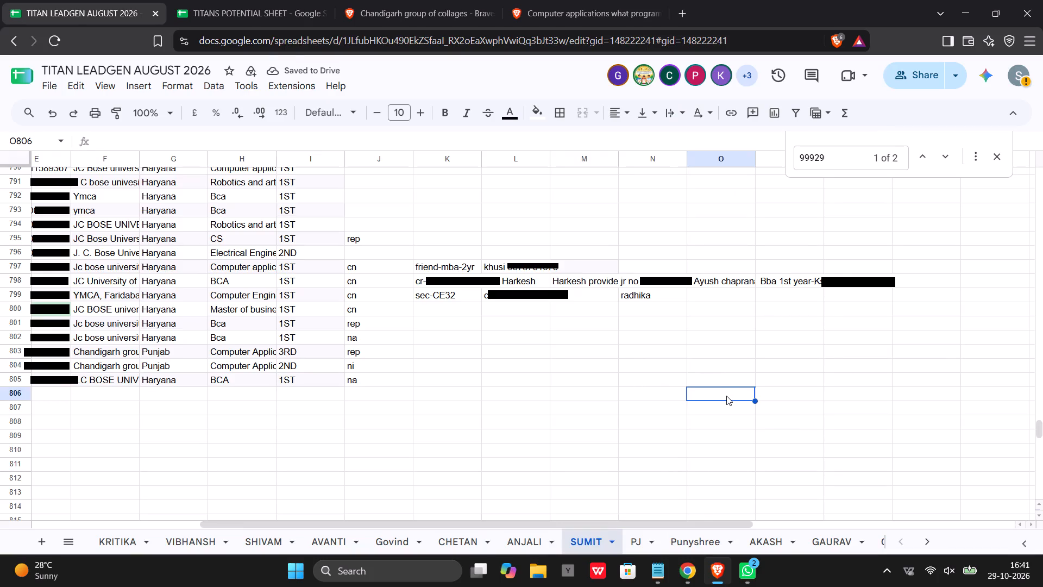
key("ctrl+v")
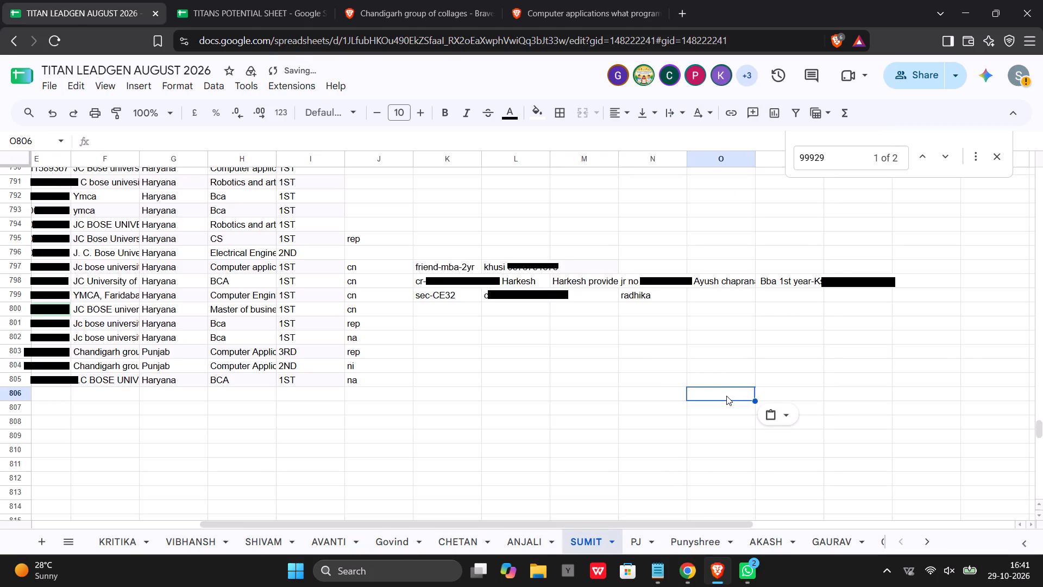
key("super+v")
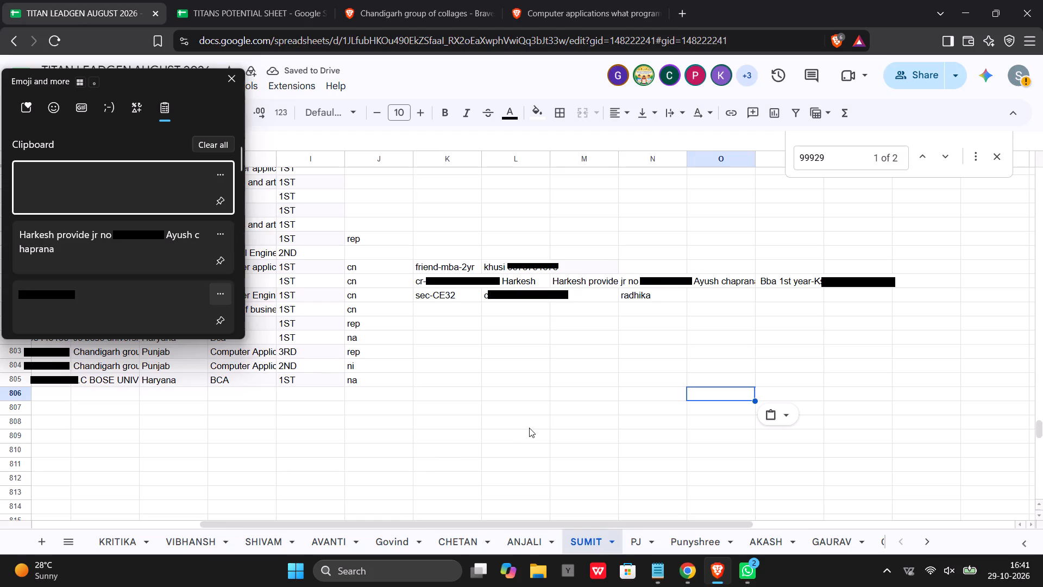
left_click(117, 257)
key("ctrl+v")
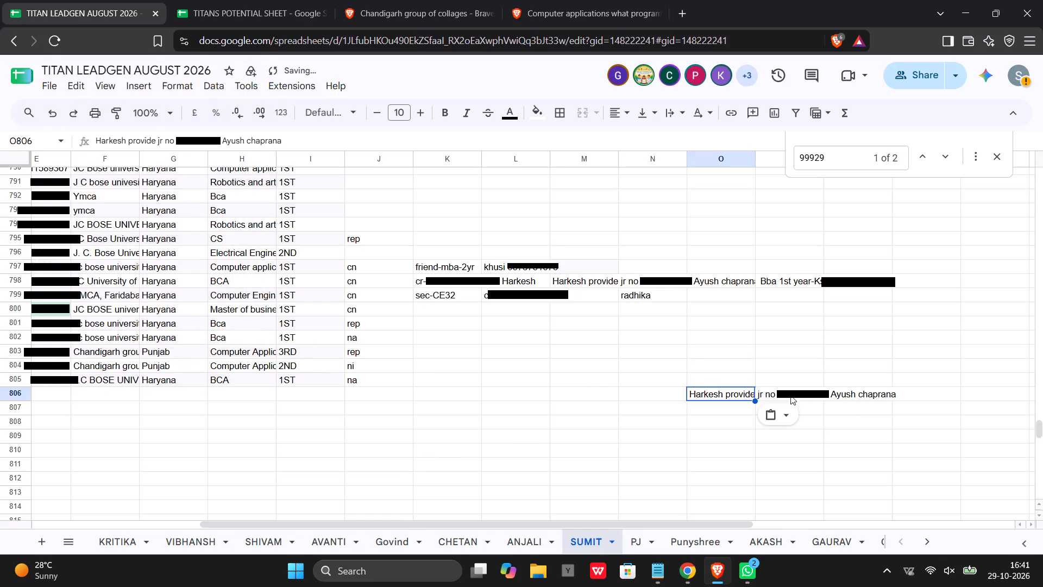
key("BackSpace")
Rewrite the remark in cell M798 as "bca" followed by its original copied text beginning "Harkesh provide jr no".
left_click(639, 282)
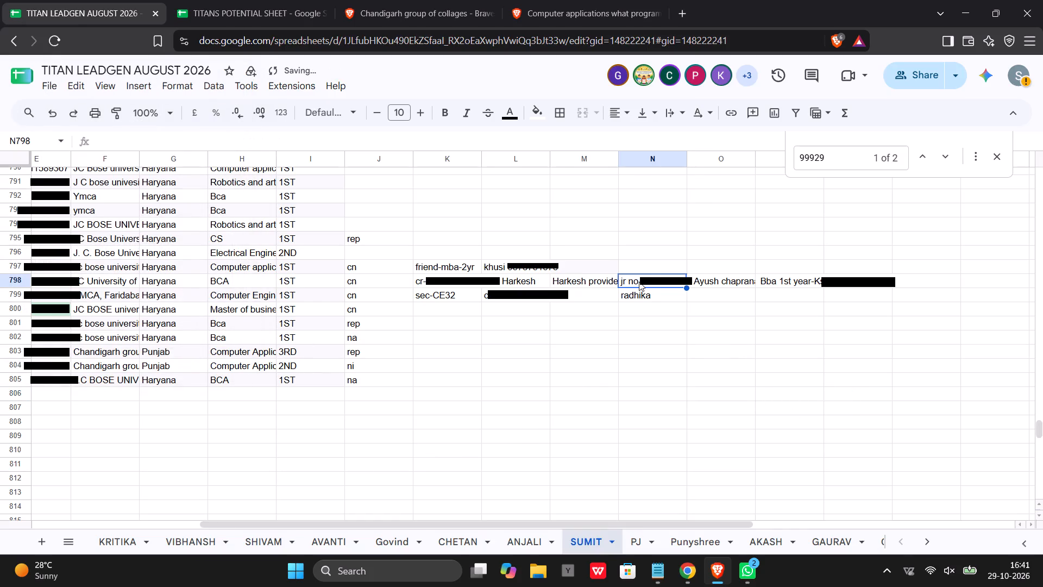
right_click(576, 282)
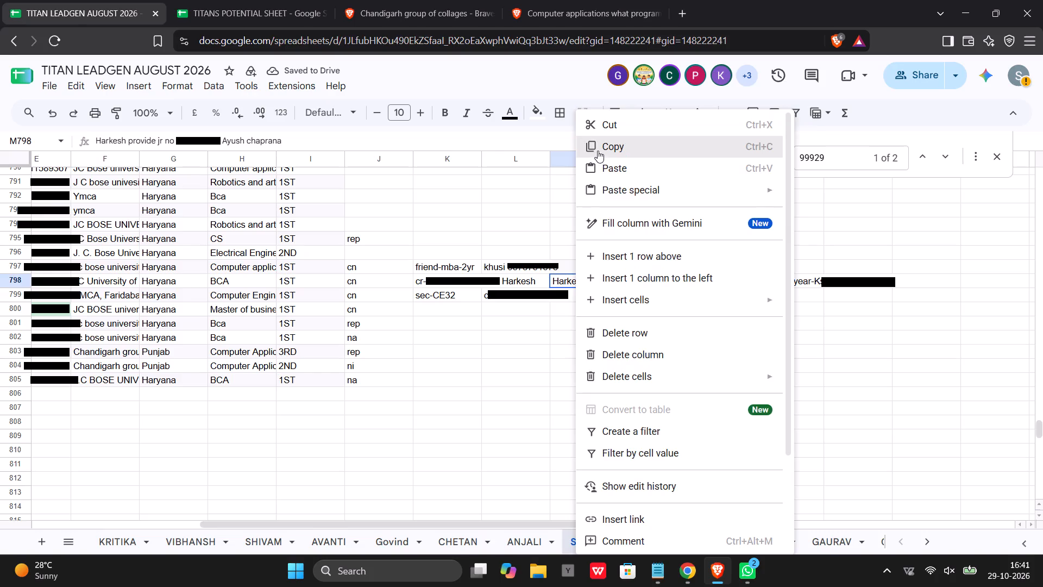
left_click(604, 148)
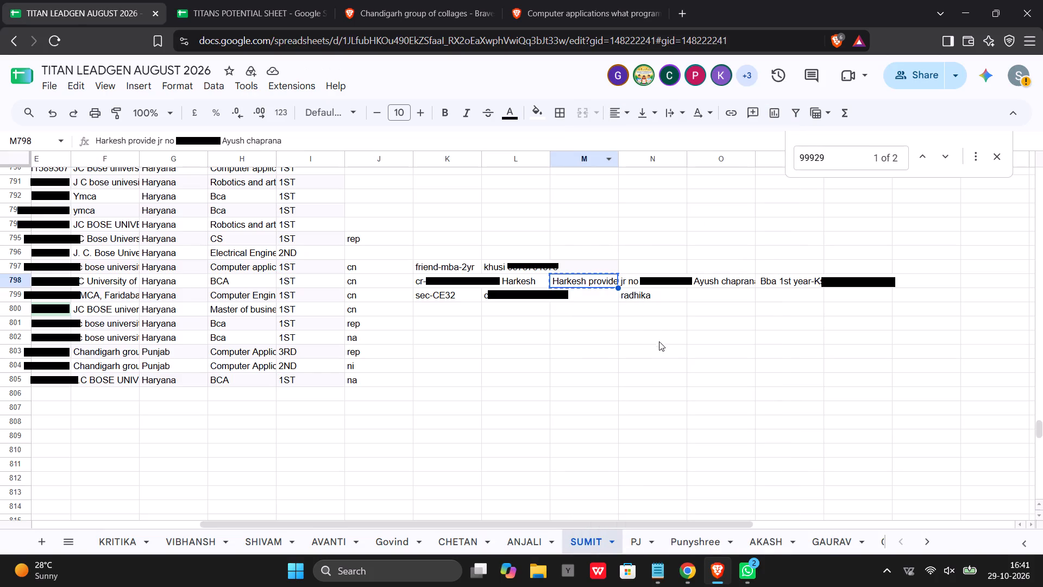
key("BackSpace")
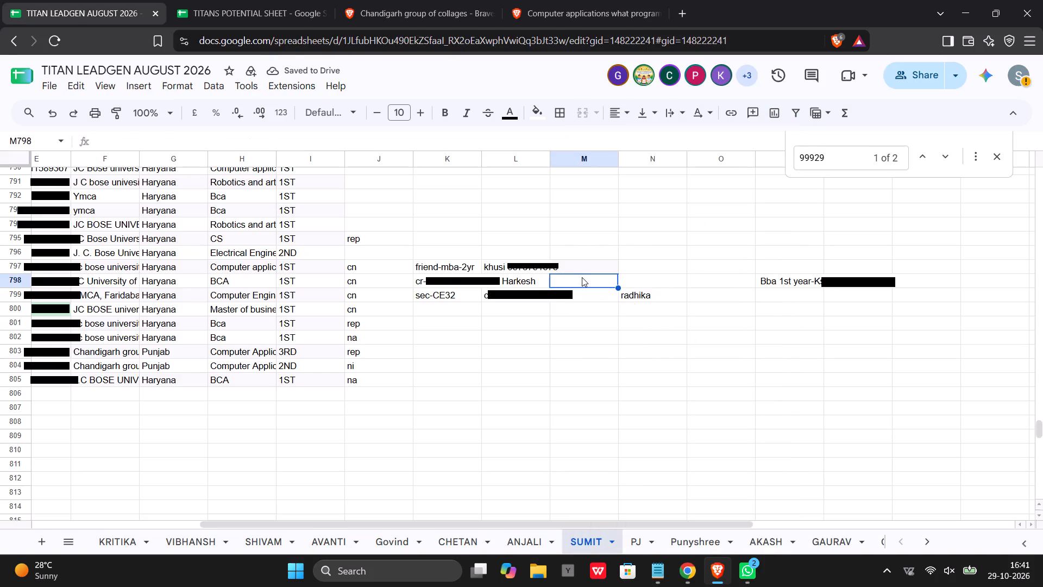
left_click(582, 277)
type("bca")
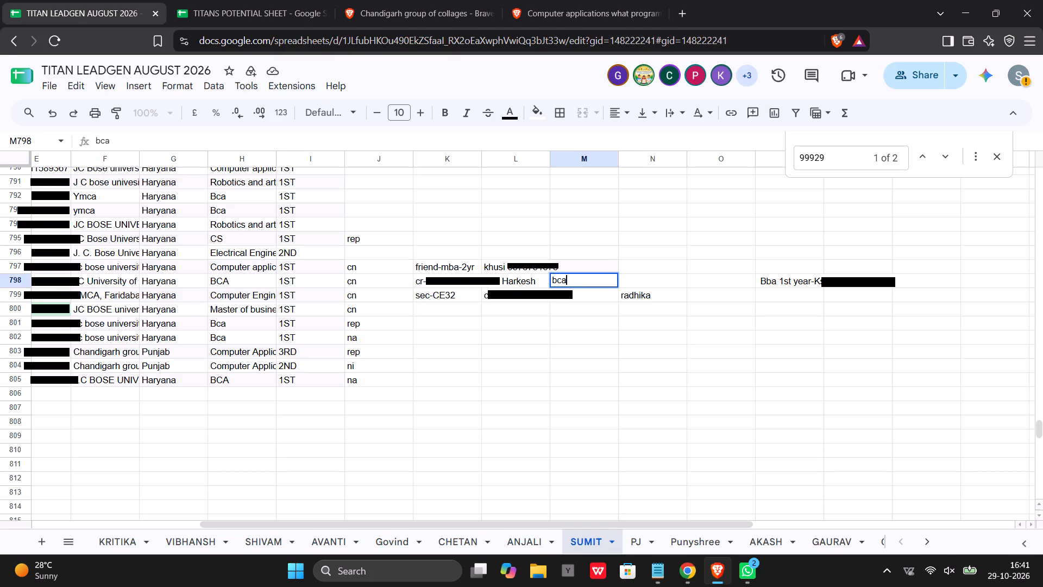
key("space")
key("super+v")
left_click(627, 414)
key("ctrl+v")
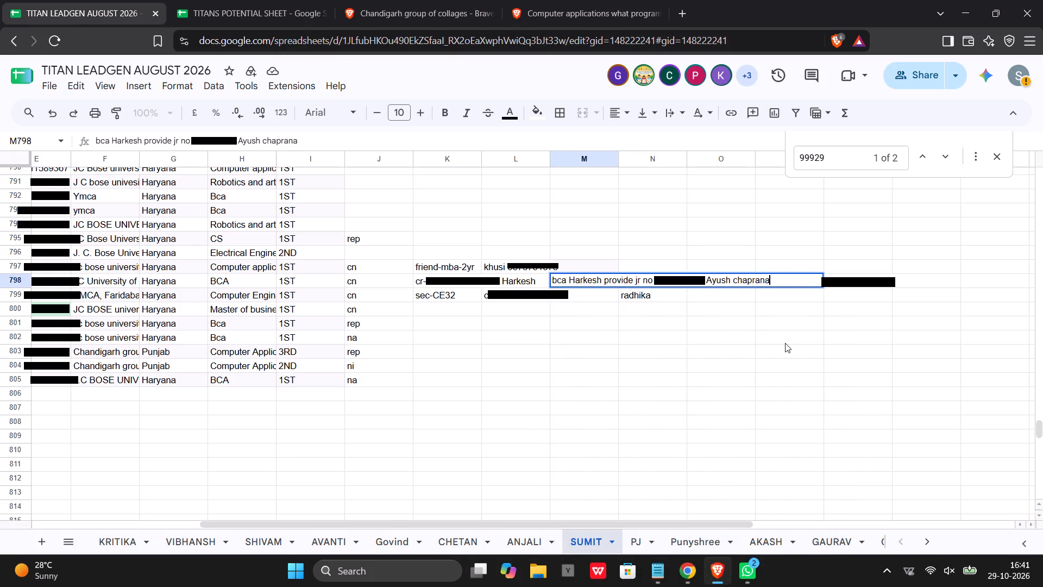
left_click(785, 343)
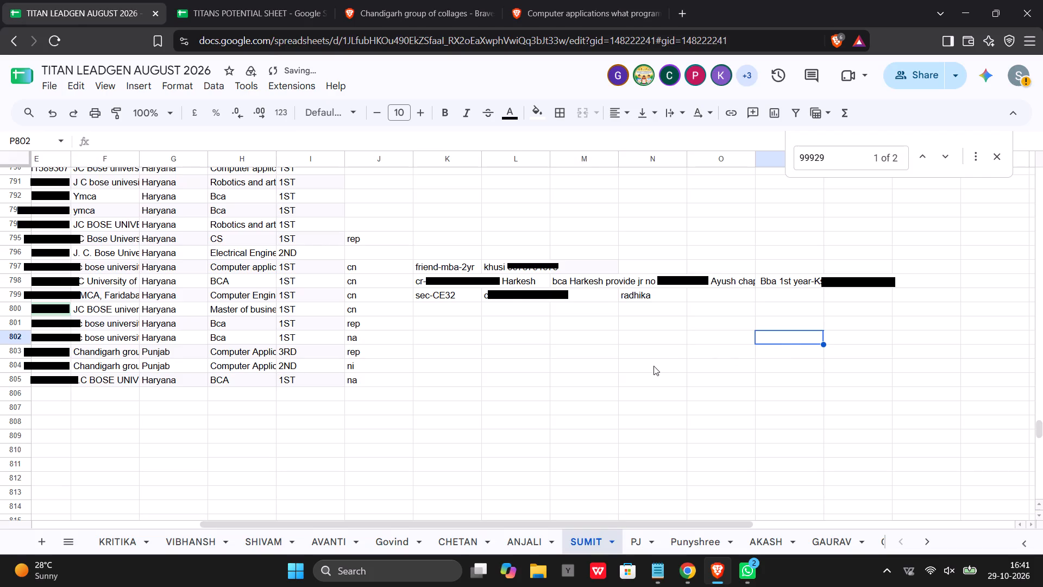
Clear the existing remark from cell M798.
right_click(579, 279)
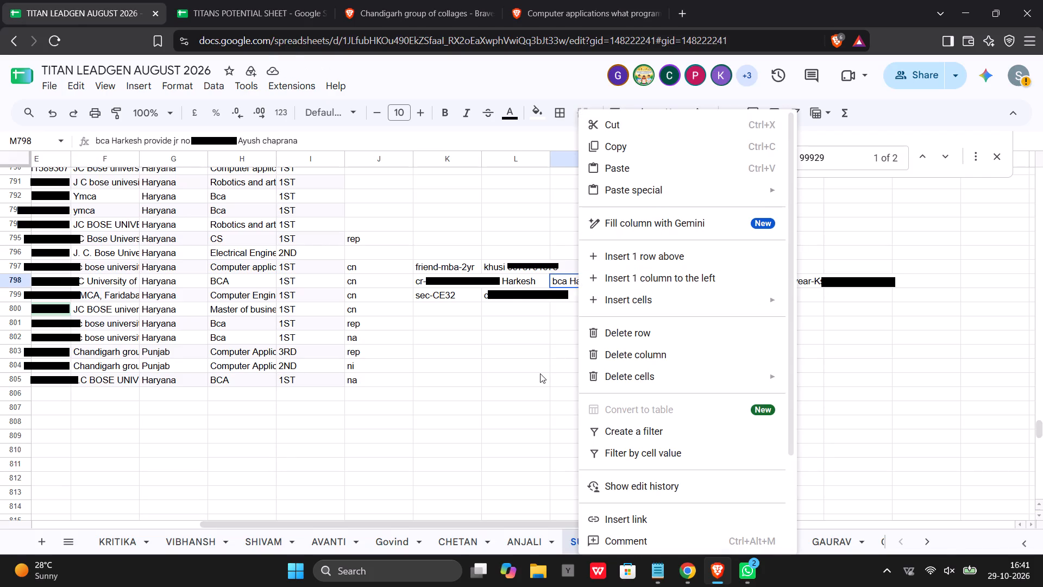
key("BackSpace")
left_click(557, 390)
left_click(601, 280)
key("BackSpace")
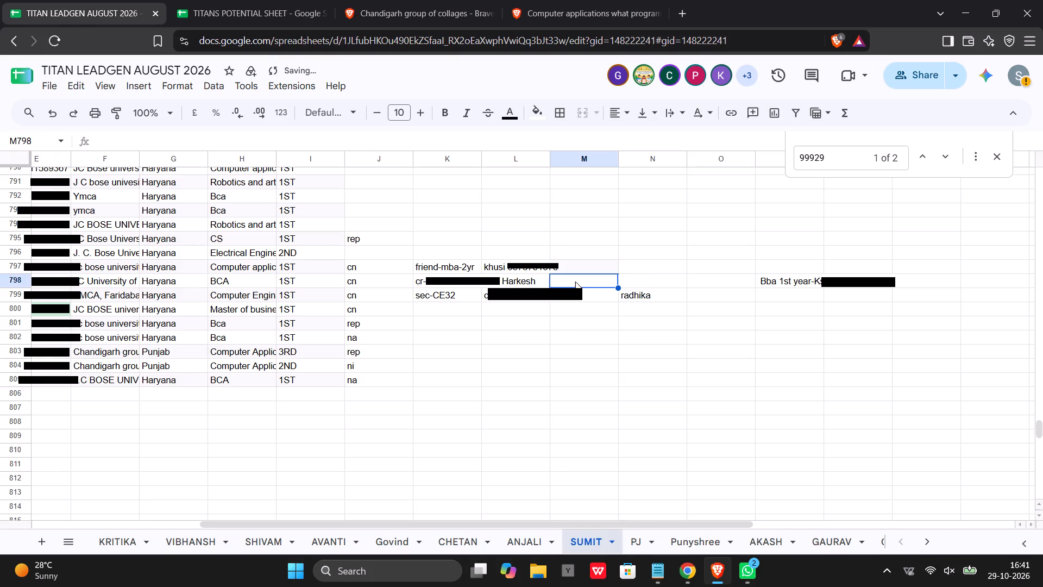
Enter "bca" in cell M798, followed by the copied remark beginning "Harkesh provide jr no" and a closing "bca".
left_click(575, 277)
type("bc")
key("a")
key("space")
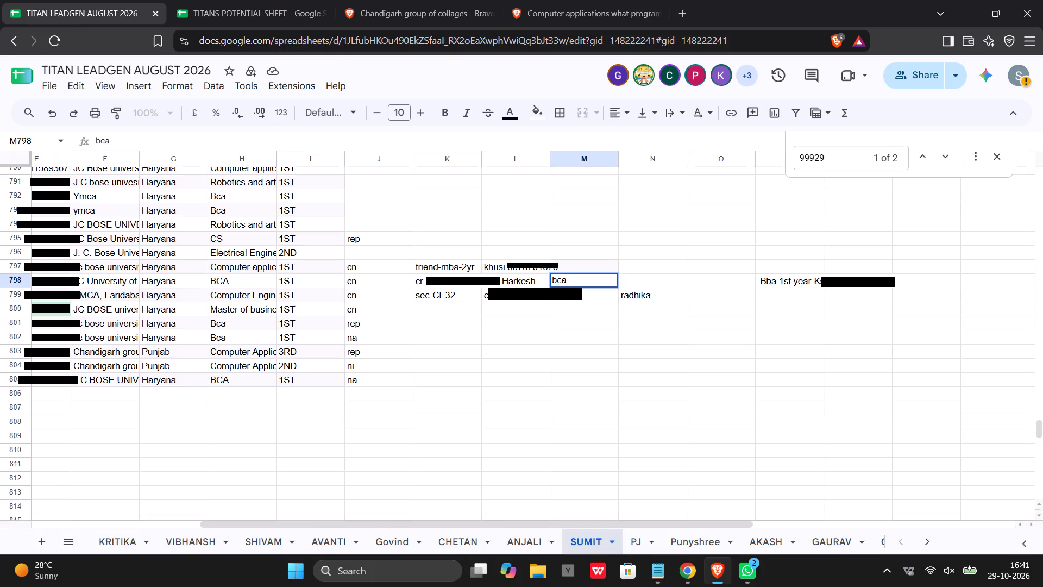
key("super+v")
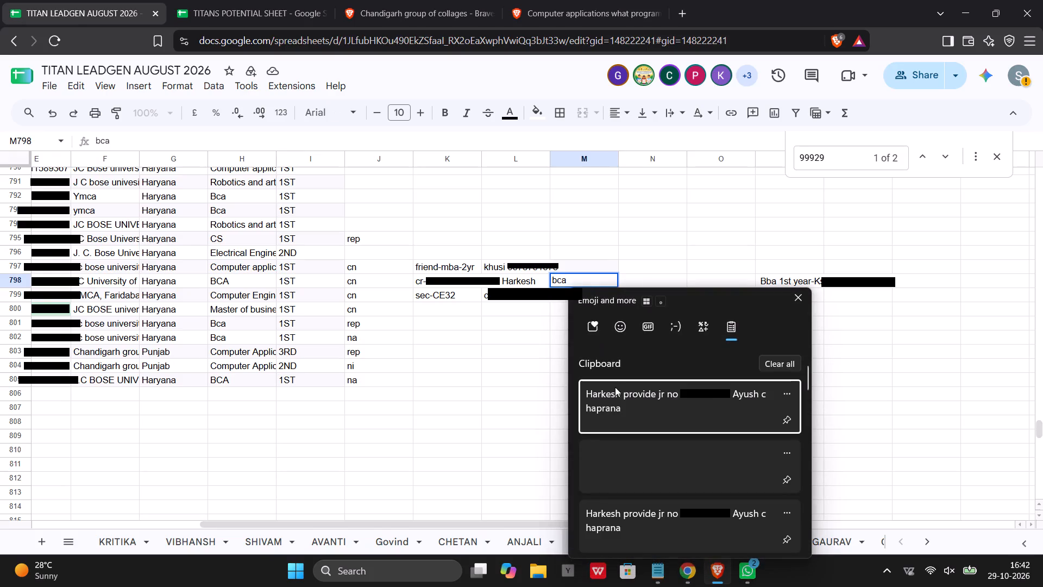
left_click(621, 407)
key("ctrl+v")
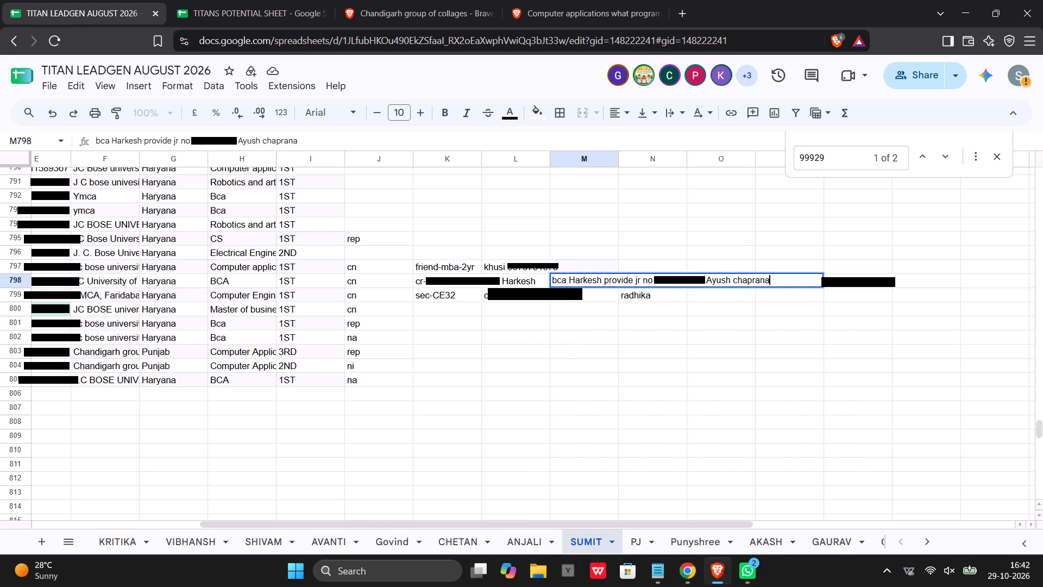
key("space")
type("bca")
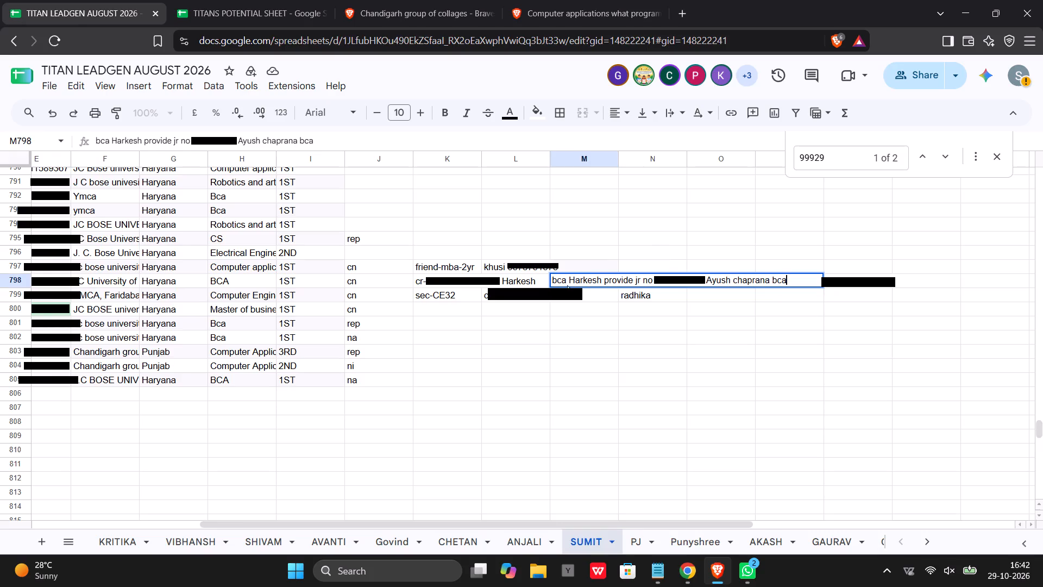
Remove the leading "bca" from the remark in cell M798, keeping the course only at the end.
left_click(569, 279)
key("BackSpace")
key("BackSpace")
key("BackSpace")
key("BackSpace")
key("BackSpace")
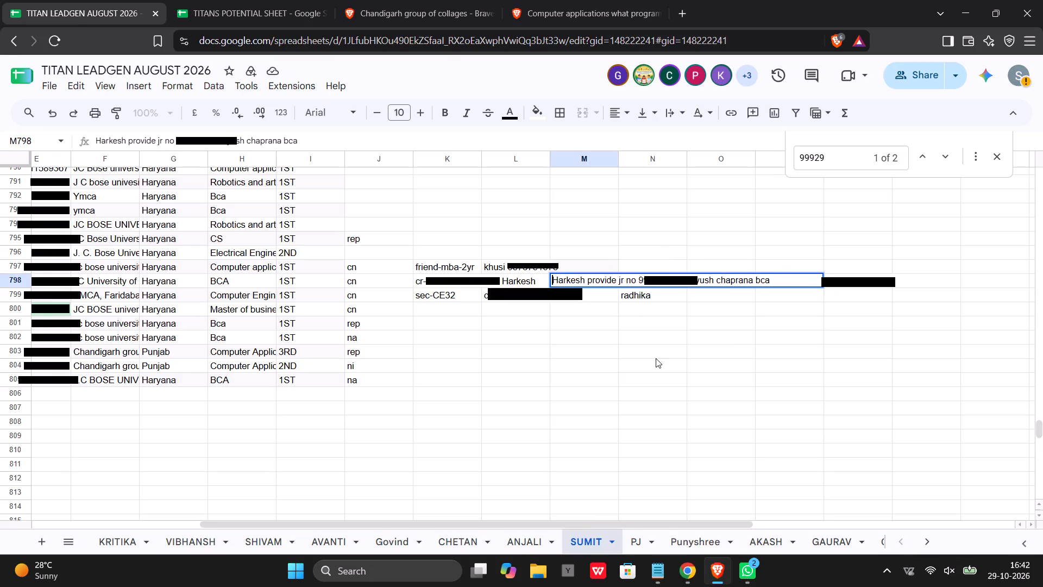
left_click(656, 358)
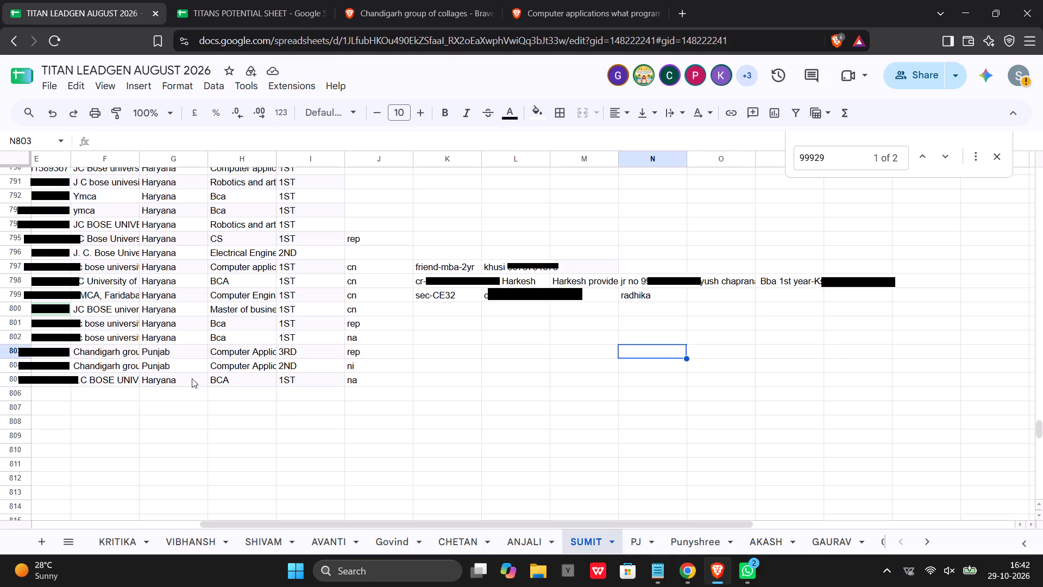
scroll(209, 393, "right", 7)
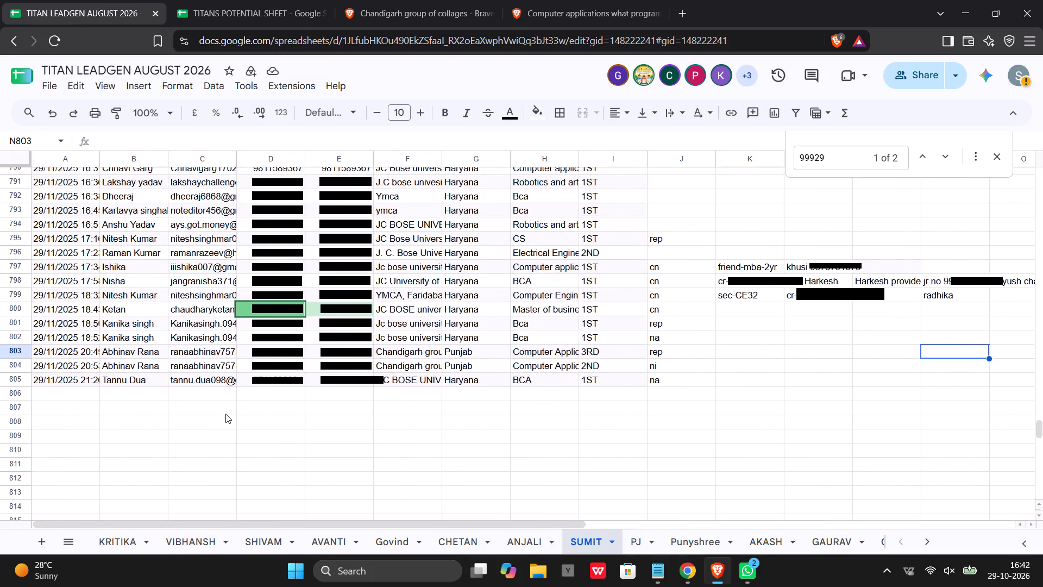
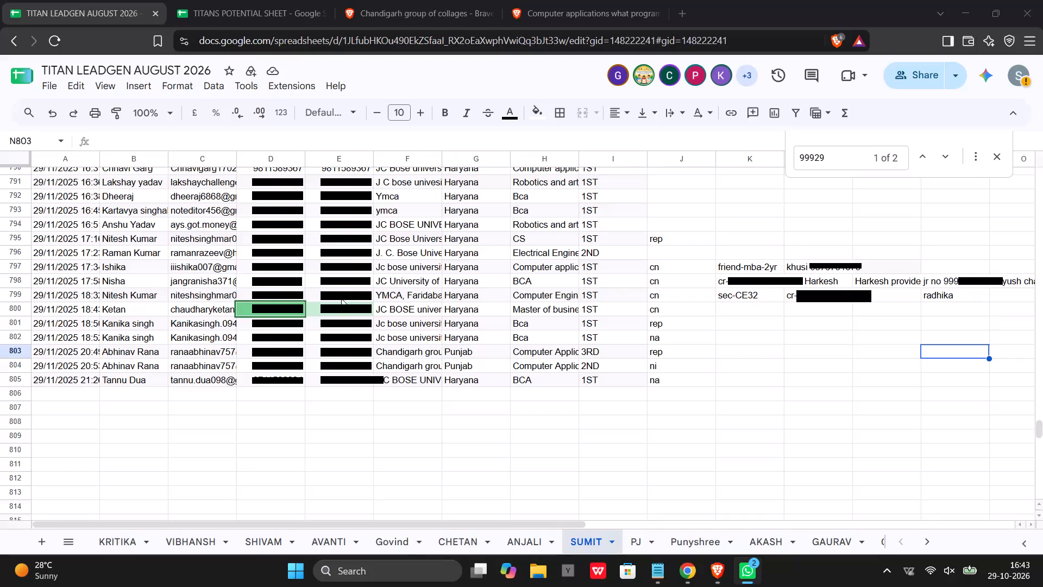
Switch to the TITANS POTENTIAL SHEET spreadsheet and look through the lead rows and call remarks on the SUMIT sheet.
left_click(238, 0)
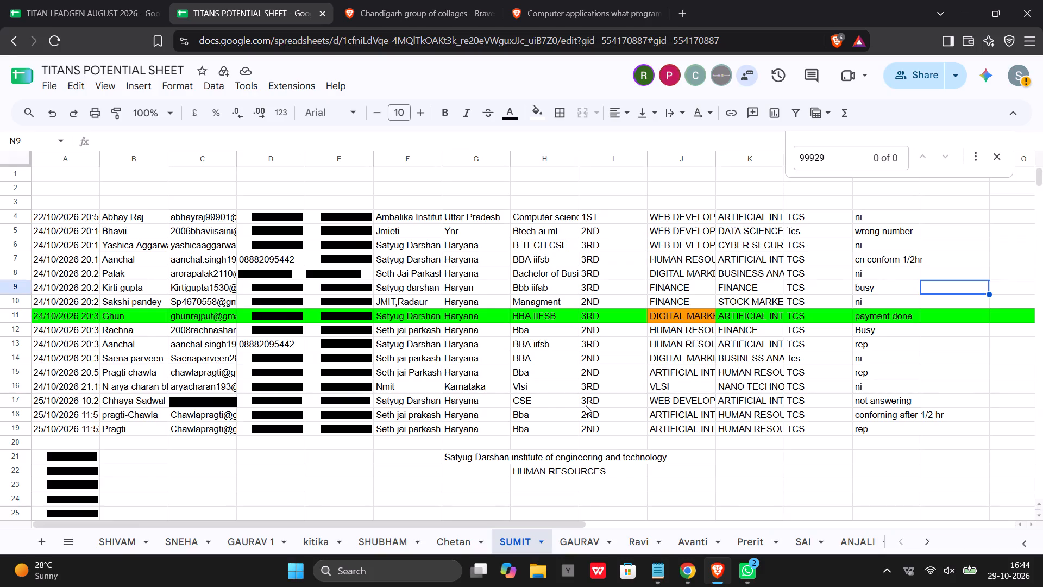
scroll(439, 458, "down", 15)
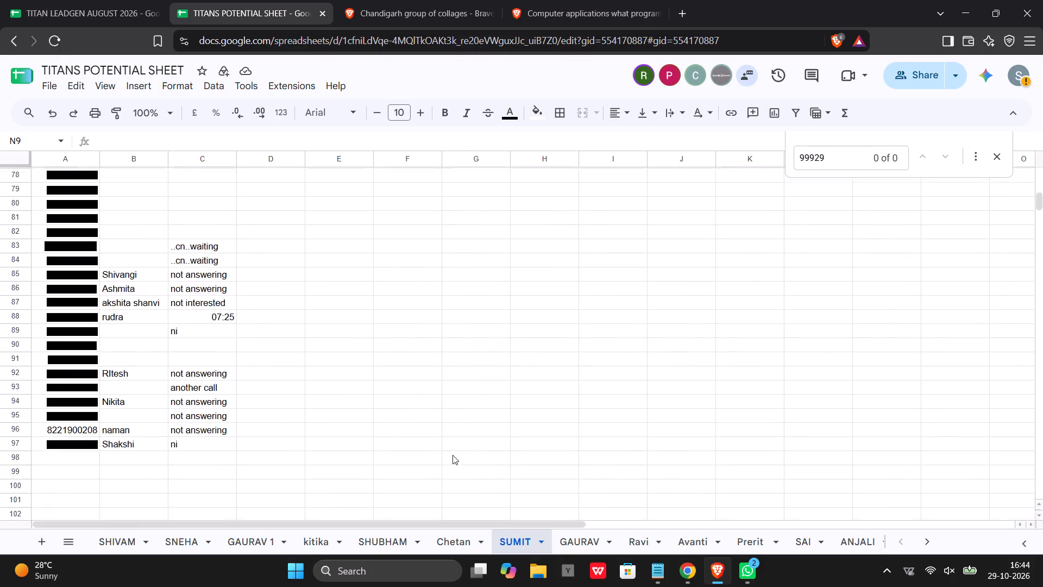
scroll(453, 455, "down", 3)
scroll(453, 455, "up", 20)
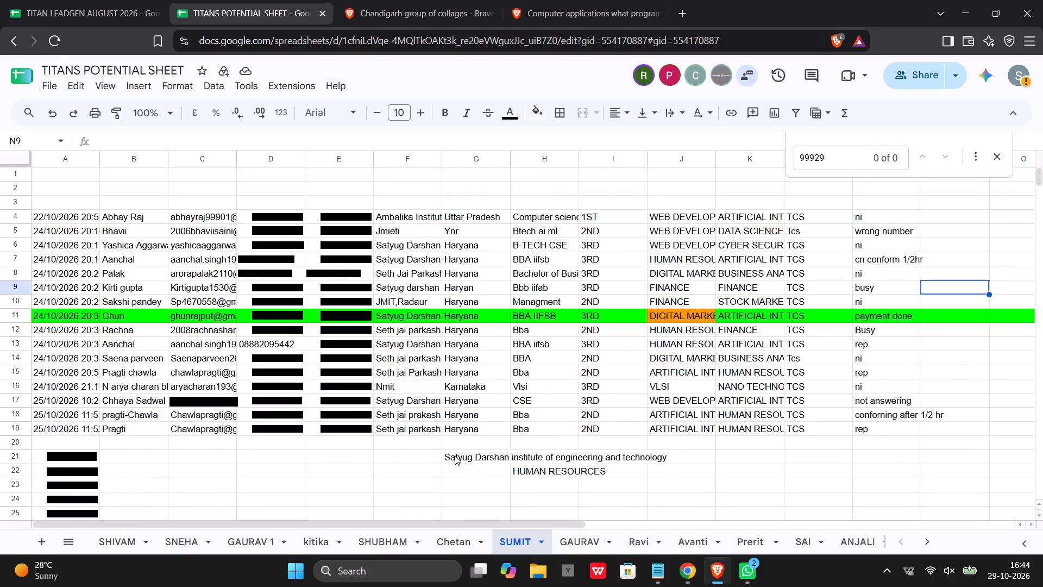
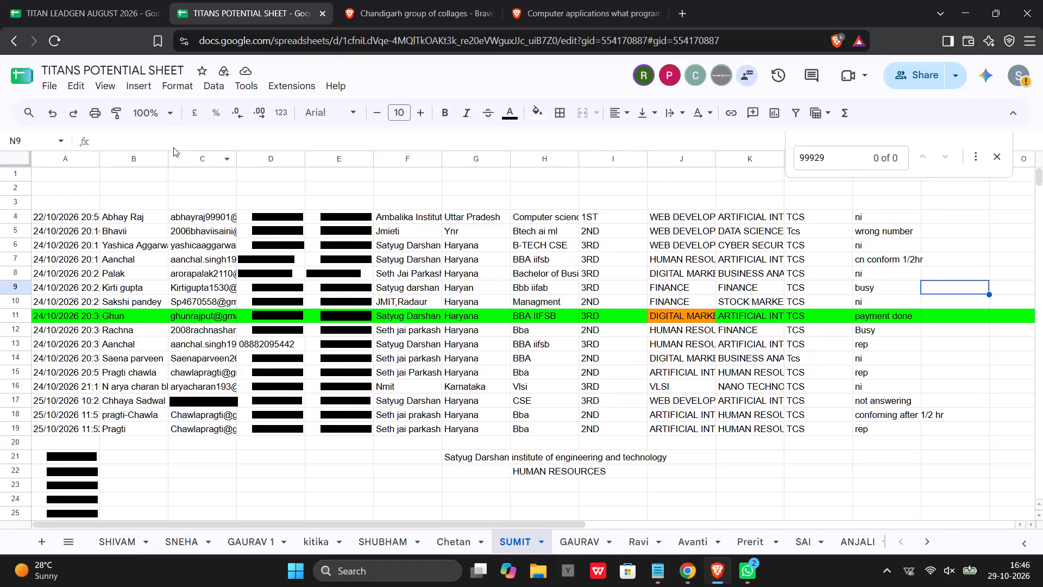
Return to the TITAN LEADGEN AUGUST 2026 spreadsheet and clear the search term 99929 on the SUMIT sheet.
left_click(76, 0)
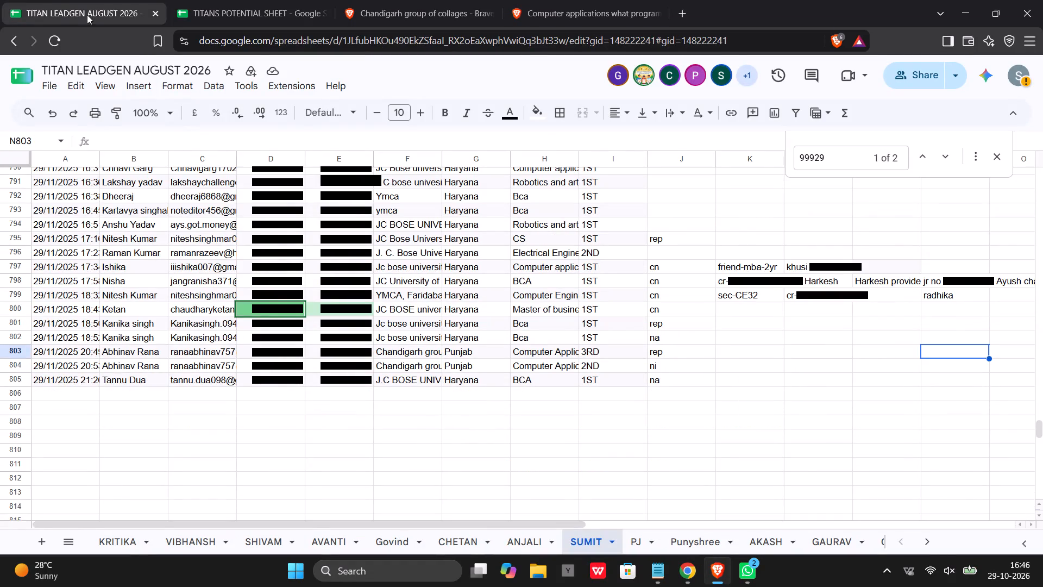
scroll(756, 345, "up", 1)
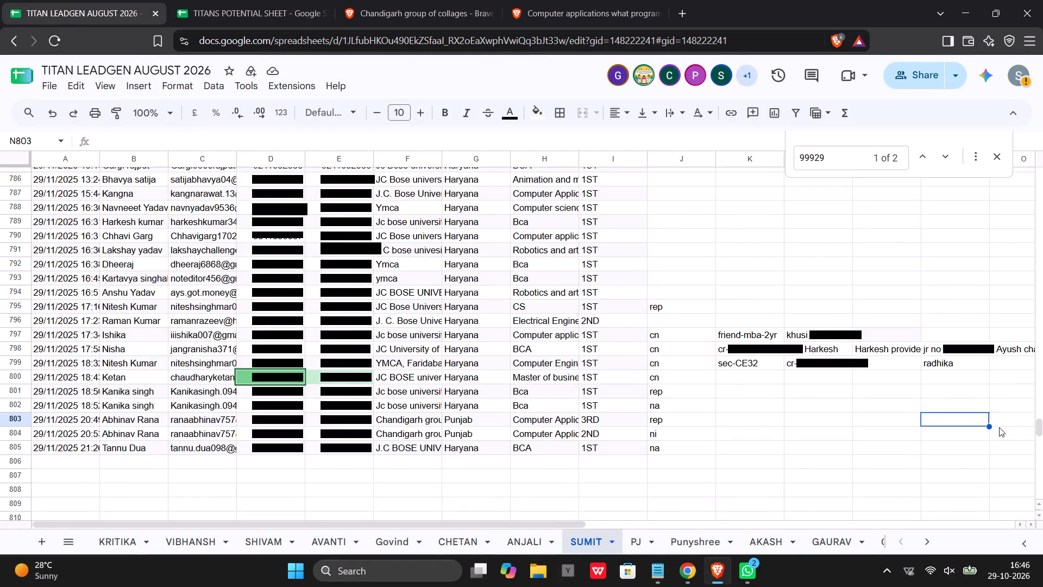
left_click(872, 422)
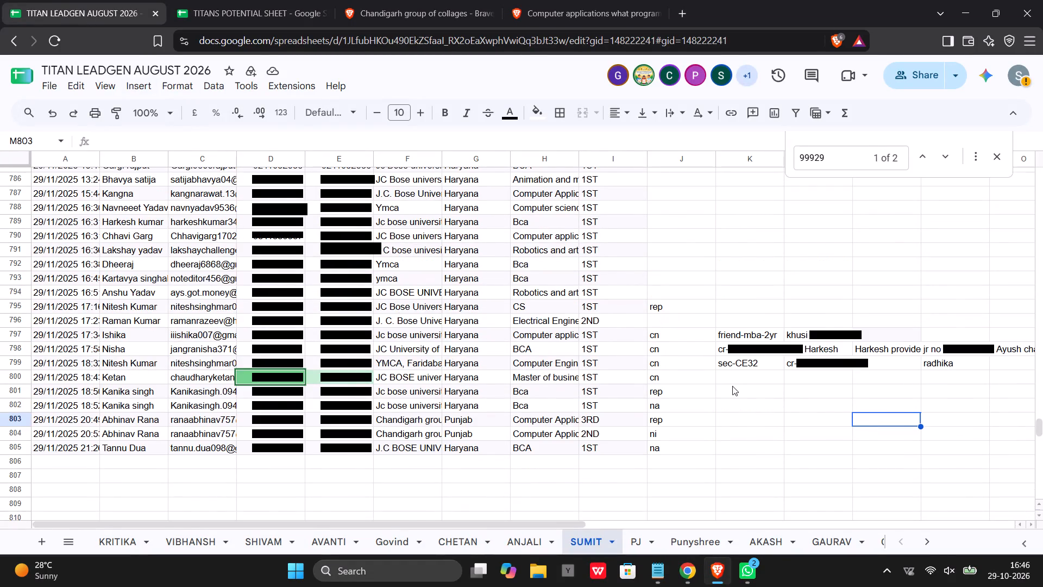
scroll(732, 386, "up", 1)
scroll(700, 337, "up", 1)
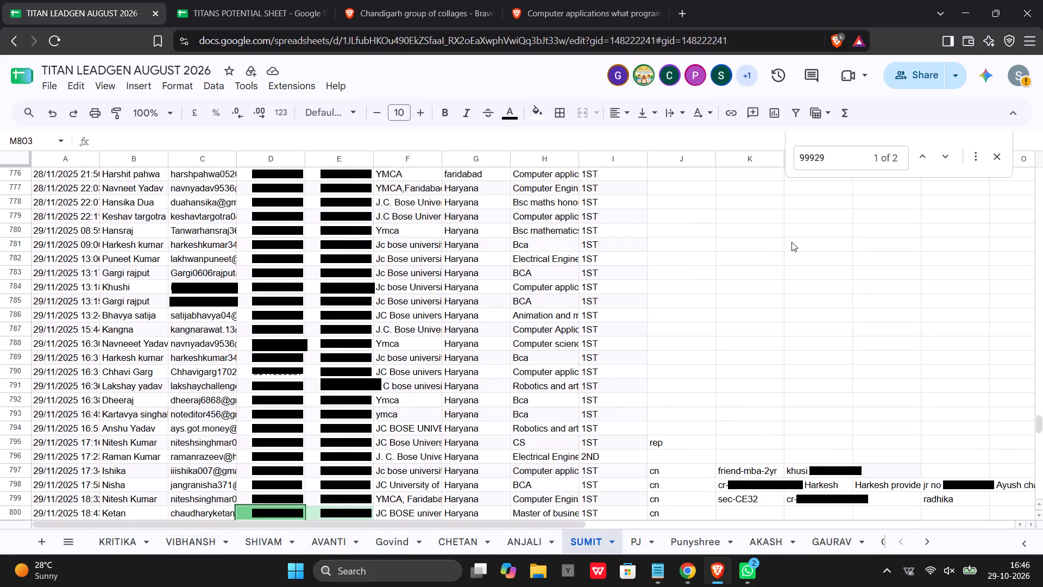
left_click(839, 161)
key("BackSpace")
key("BackSpace")
key("BackSpace")
key("BackSpace")
key("BackSpace")
key("BackSpace")
key("BackSpace")
key("BackSpace")
key("BackSpace")
key("BackSpace")
key("BackSpace")
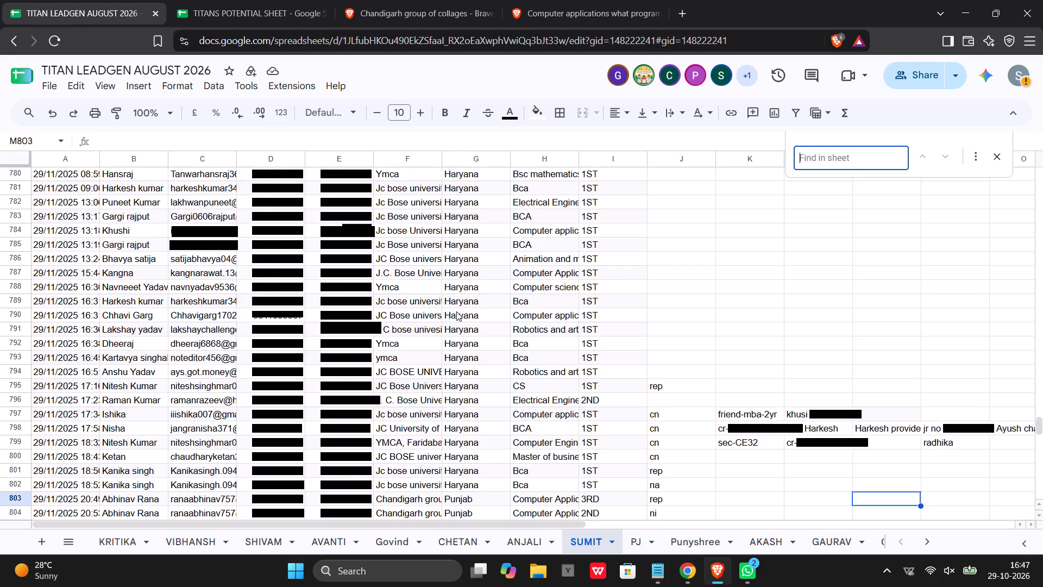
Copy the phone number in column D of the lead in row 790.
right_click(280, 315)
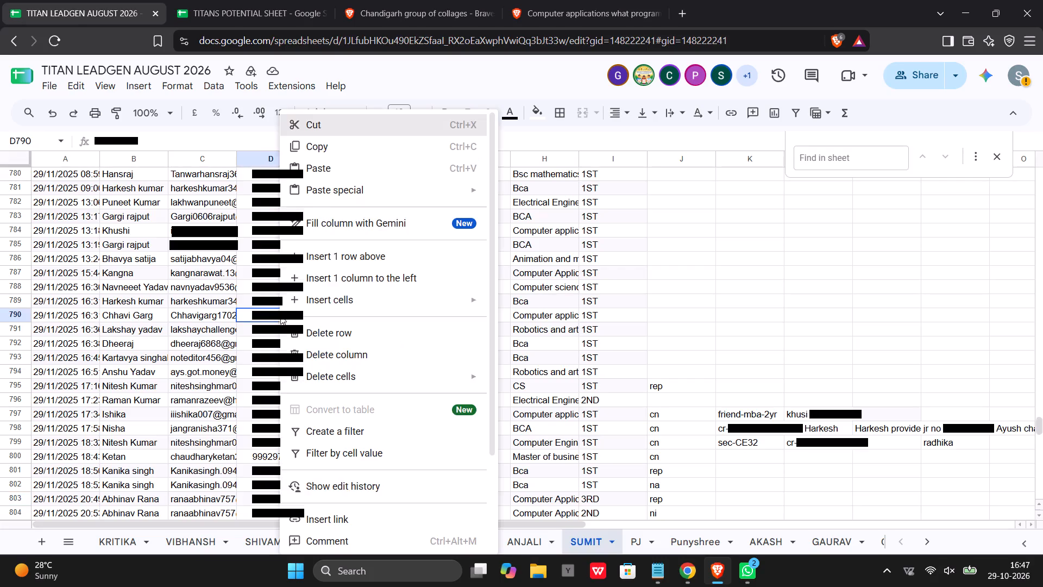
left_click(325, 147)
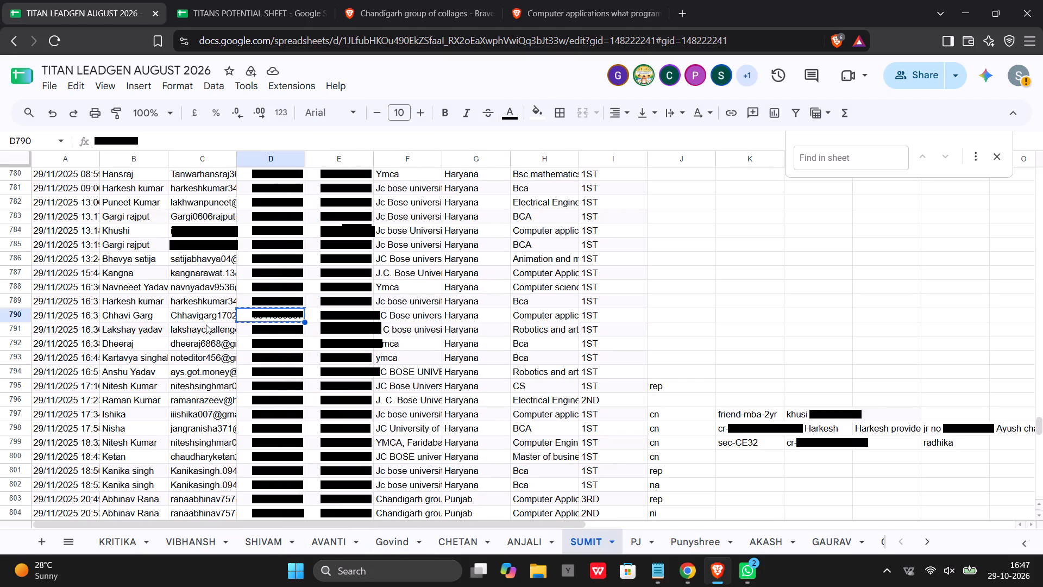
Copy the course entry "Bachelor of computer applications" in row 772 into the empty column J cell of the same row.
scroll(185, 311, "up", 2)
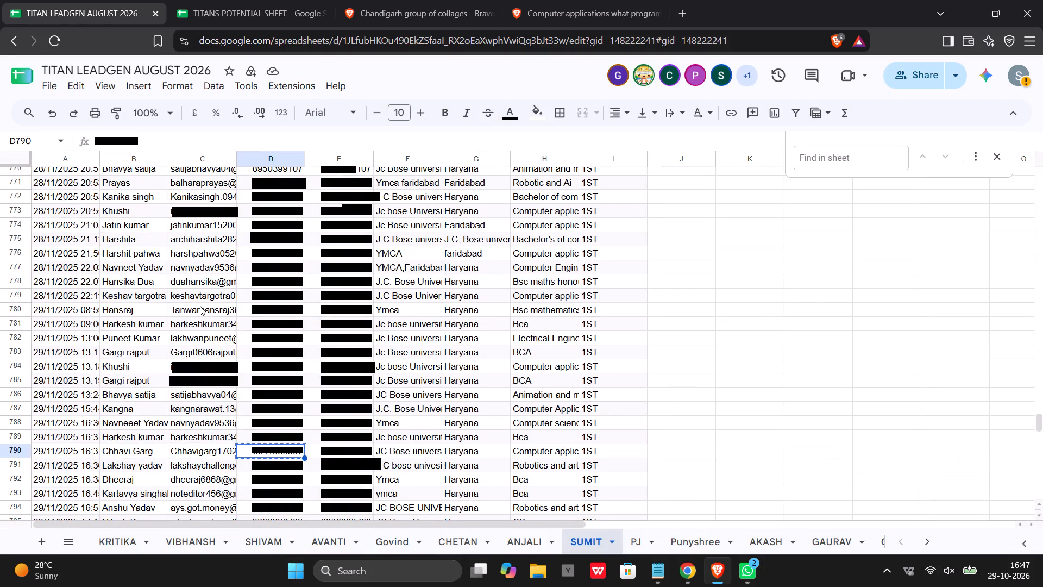
scroll(200, 306, "up", 1)
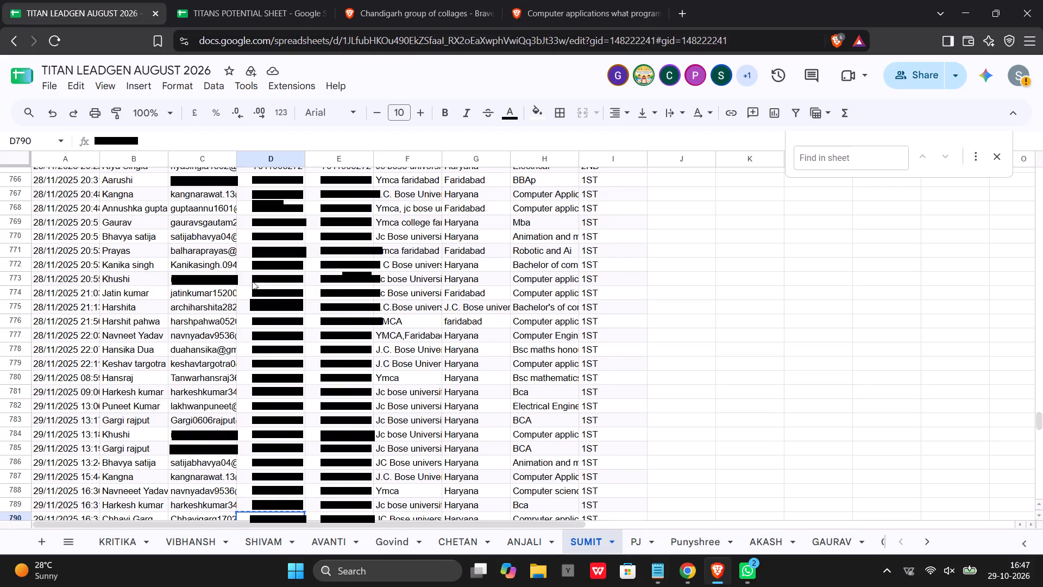
right_click(552, 264)
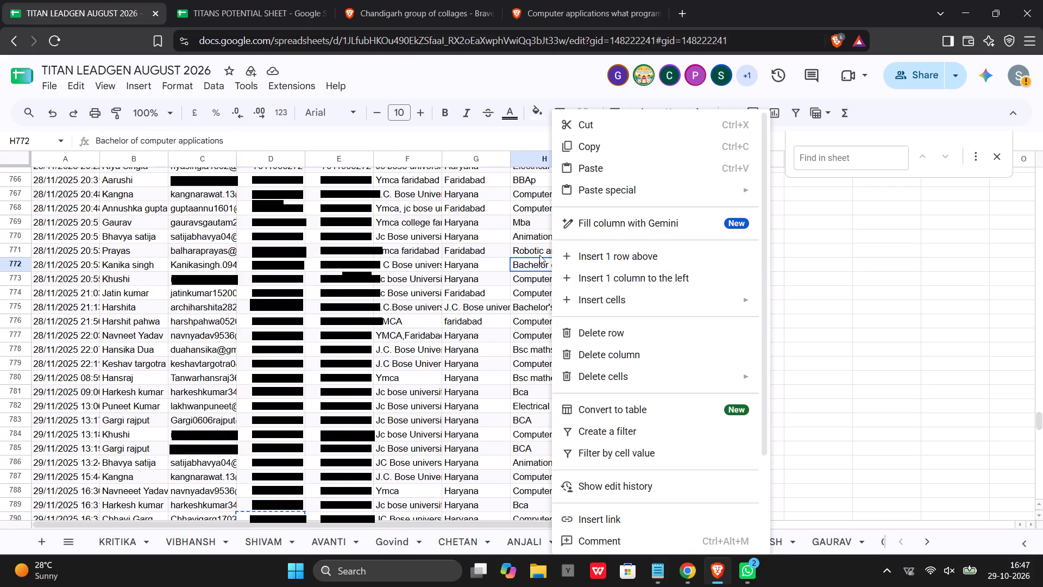
left_click(605, 149)
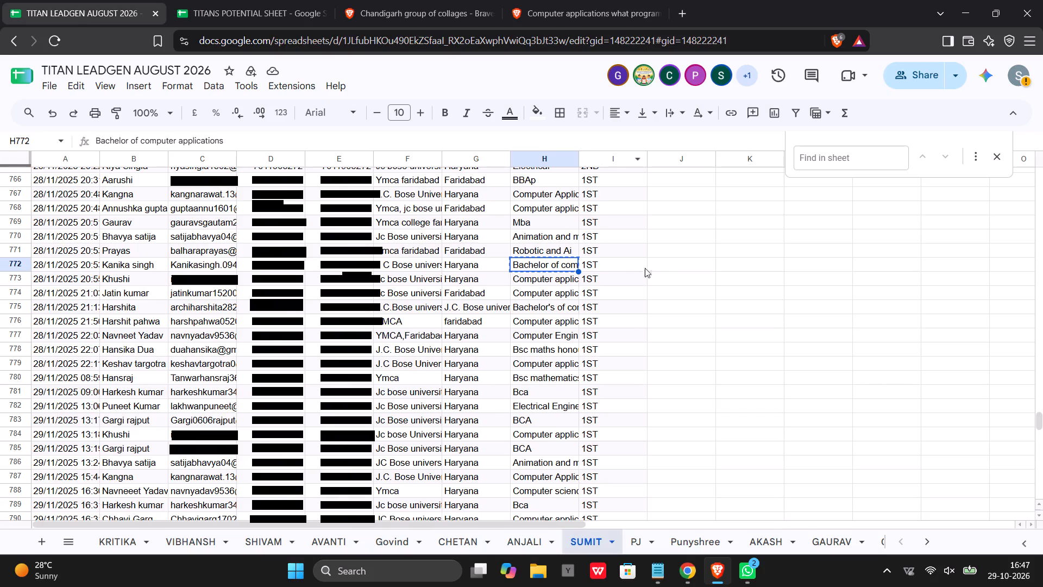
right_click(657, 263)
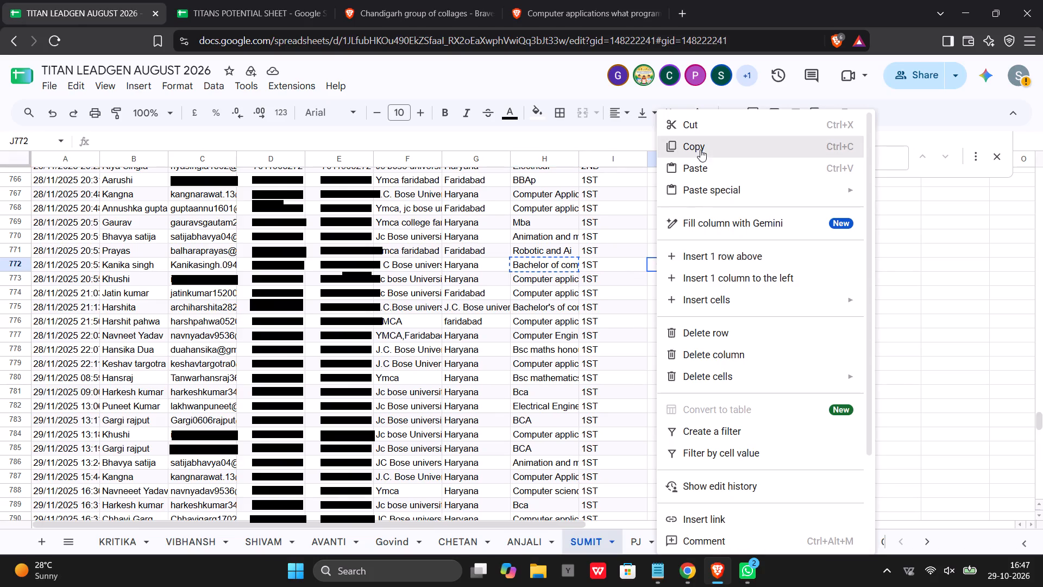
left_click(653, 263)
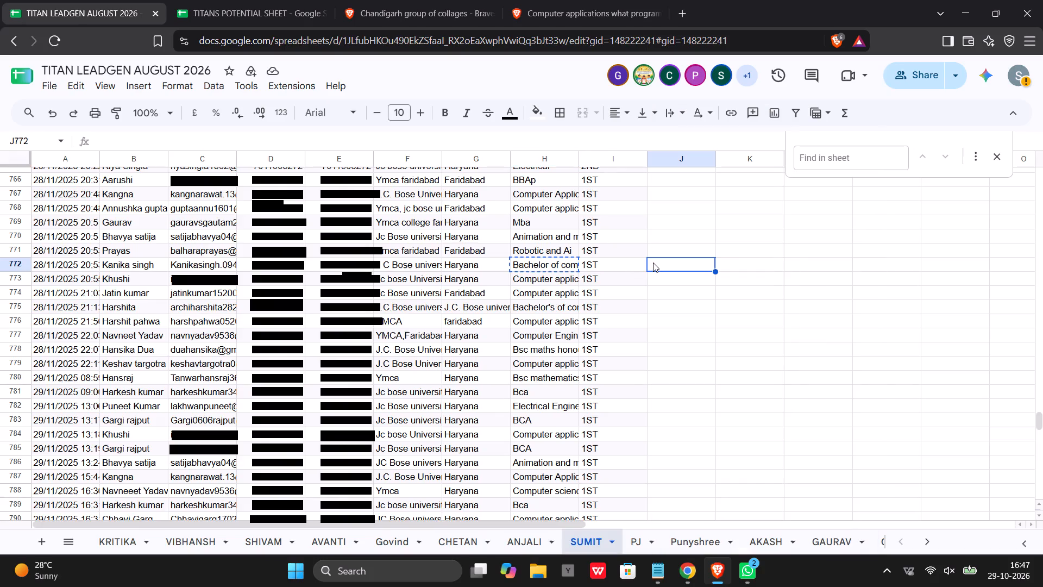
key("ctrl+v")
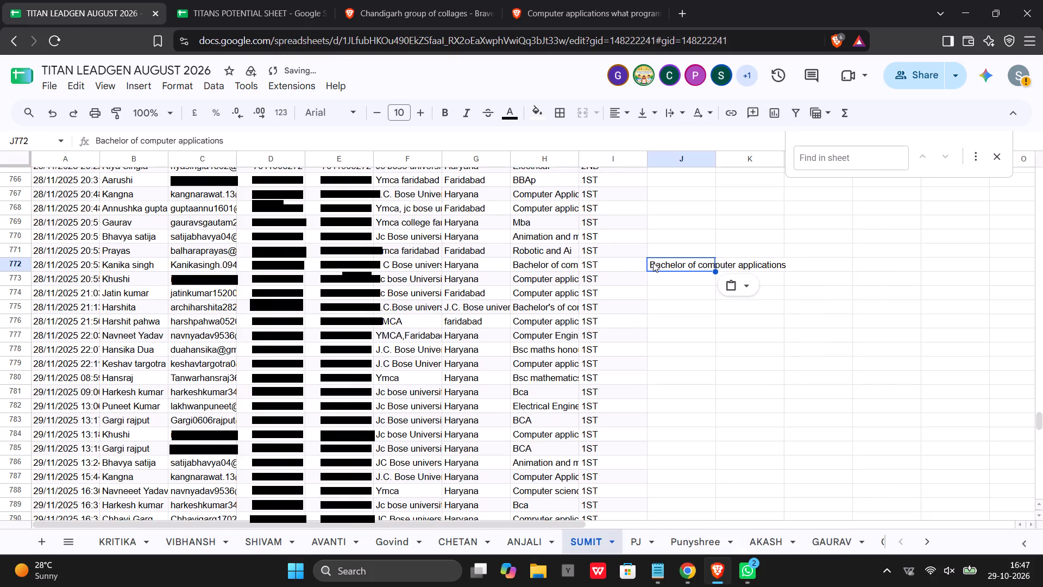
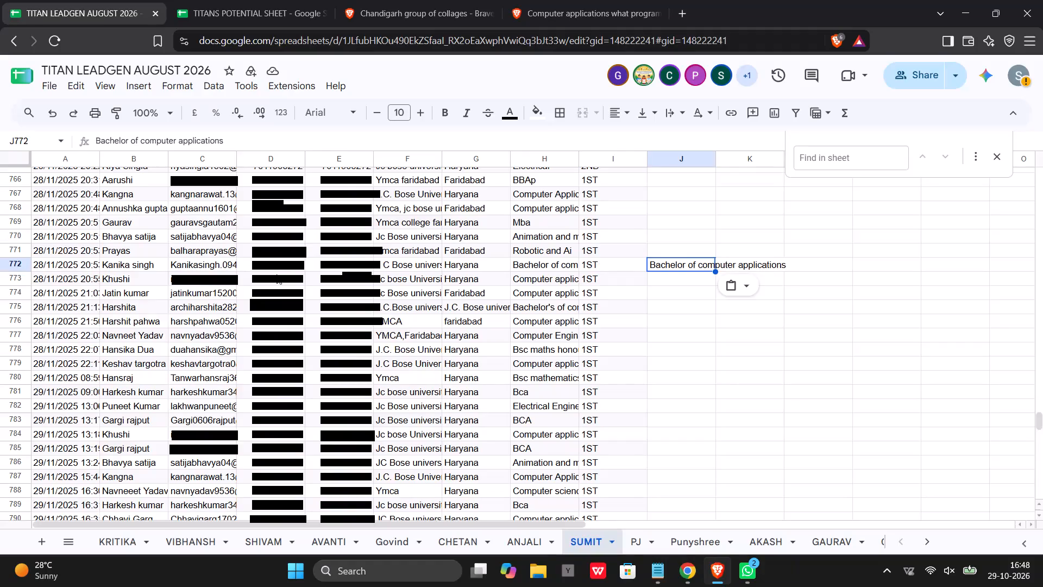
Select the phone number in column D of the lead in row 772 on the SUMIT sheet.
left_click(279, 265)
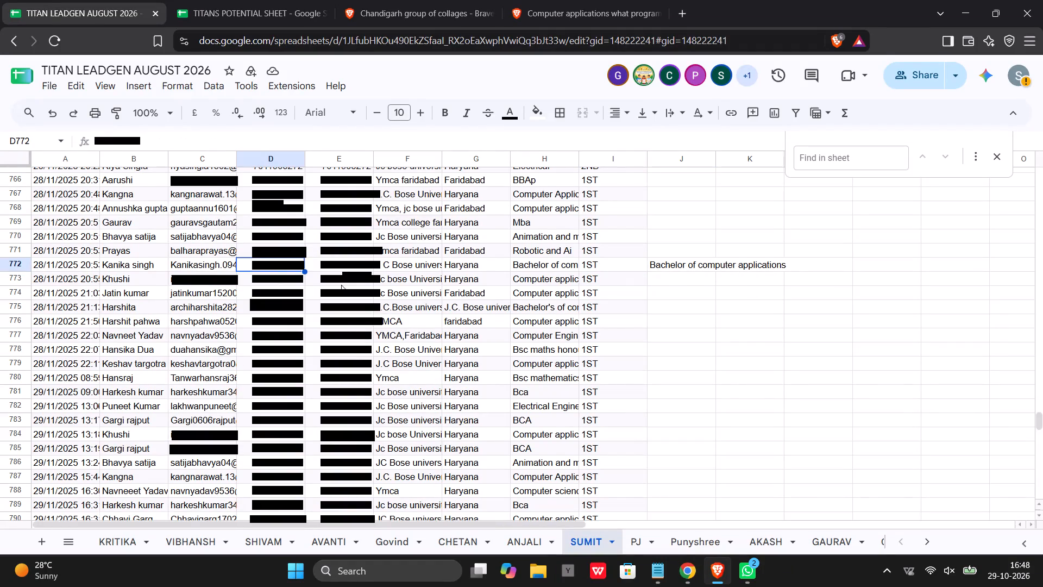
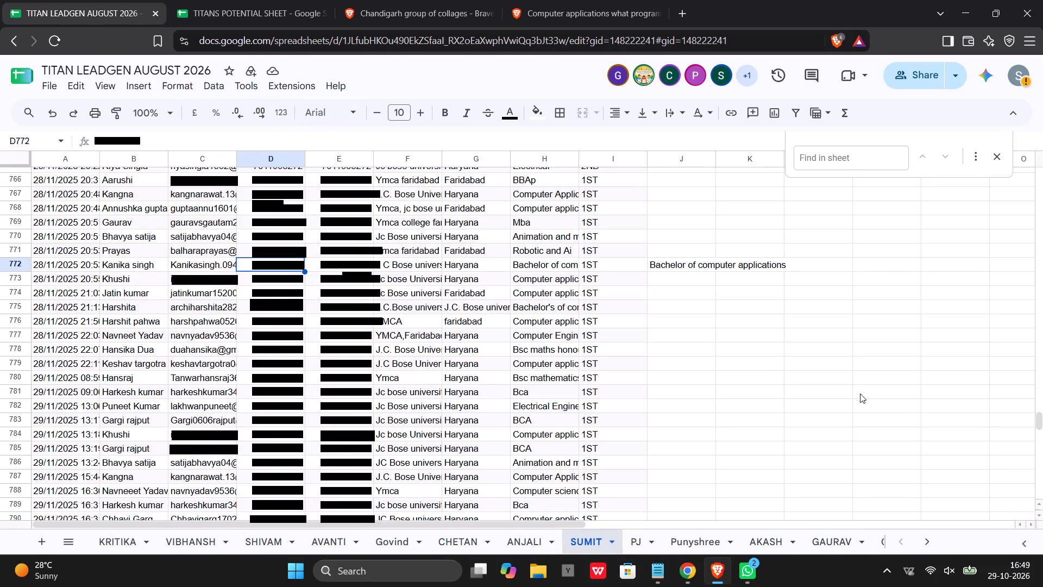
Replace the entry in column J of row 772 on the SUMIT sheet with the remark "not connect".
left_click(687, 262)
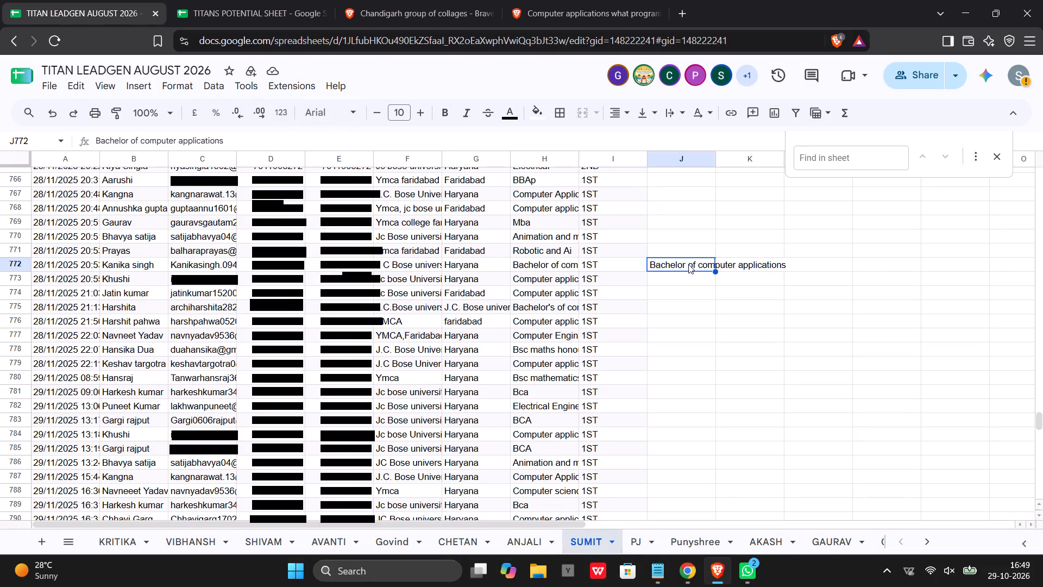
key("BackSpace")
type("not")
key("space")
type("connect")
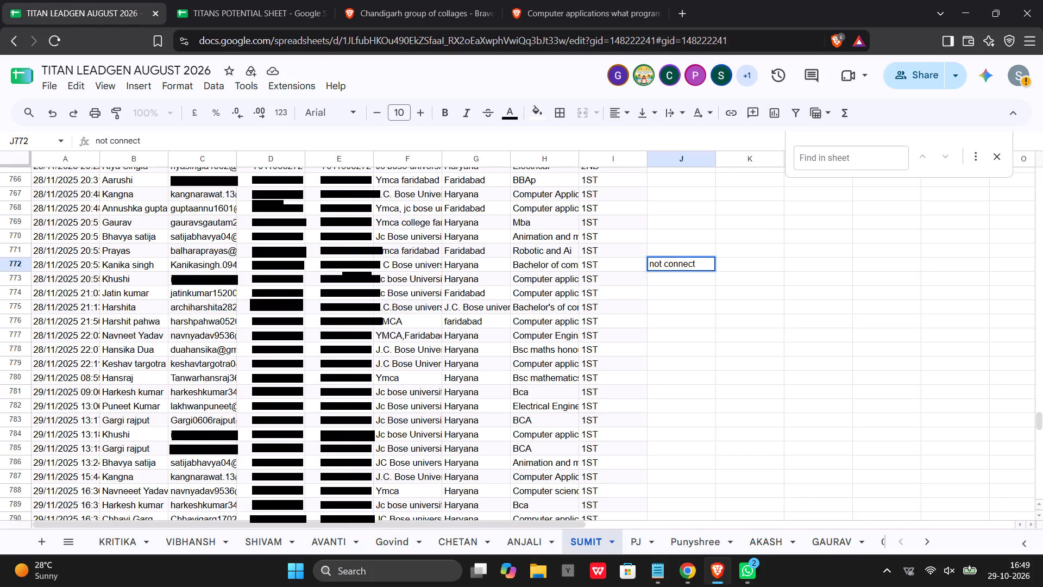
left_click(754, 262)
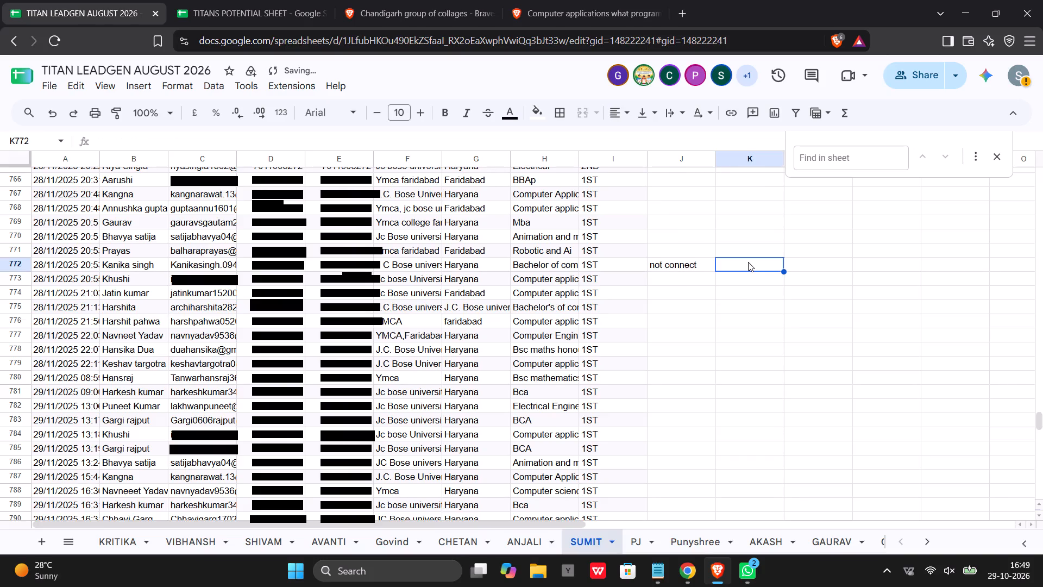
Enter "txt" in column K of row 772, beside the lead's call remark.
left_click(703, 267)
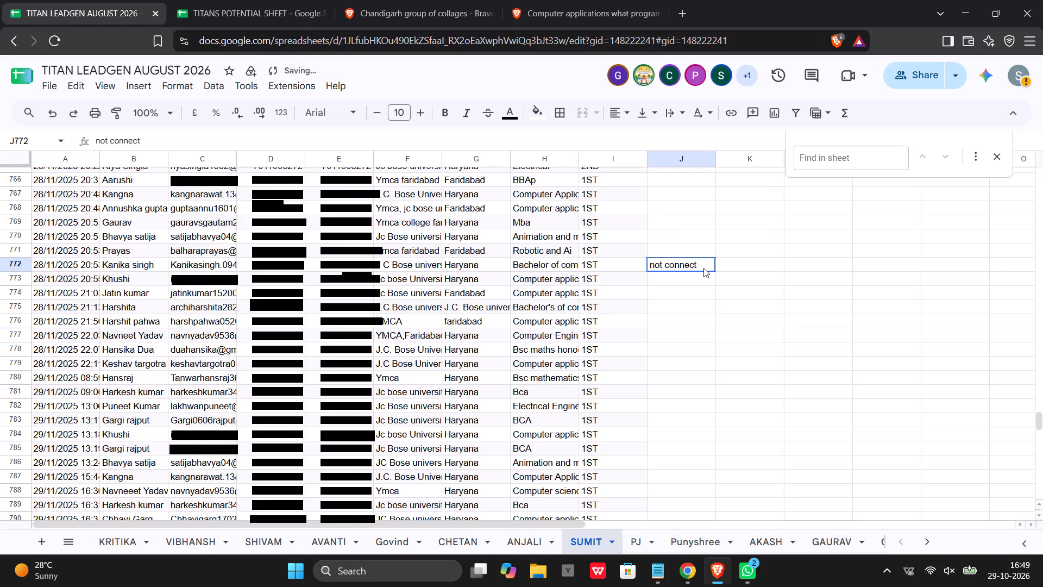
left_click(740, 265)
key("t")
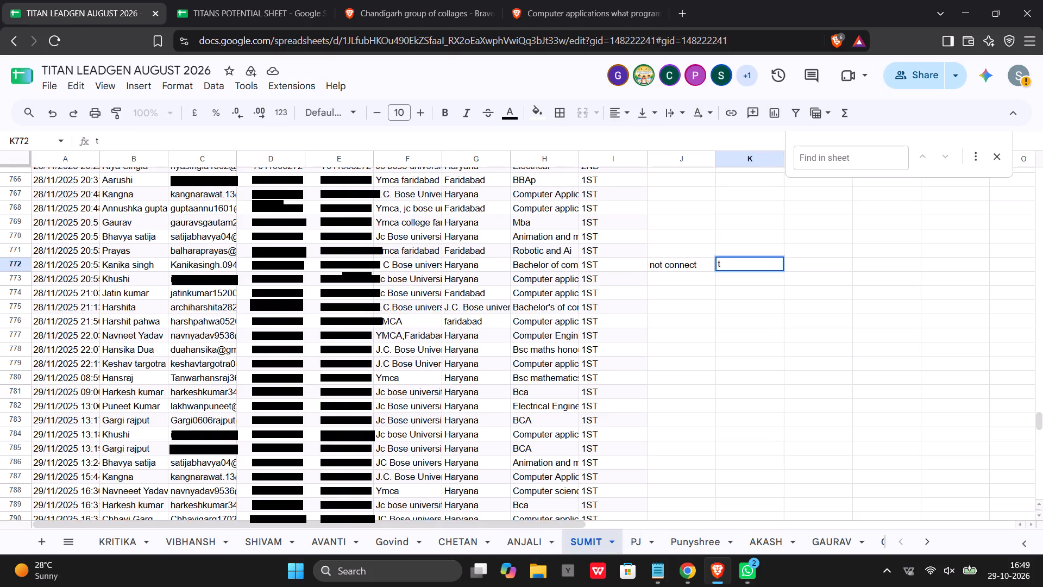
type("xt")
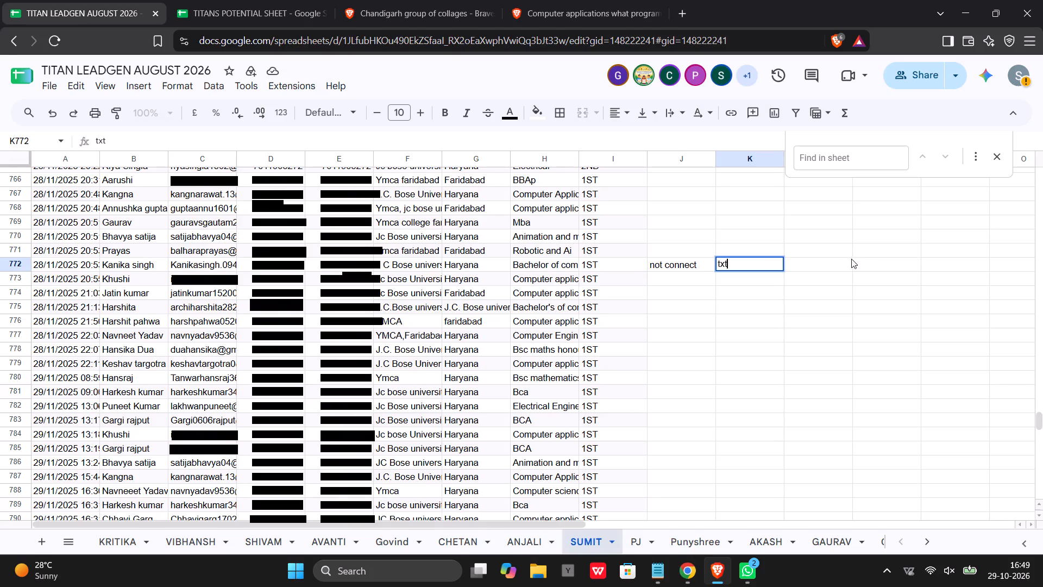
left_click(850, 264)
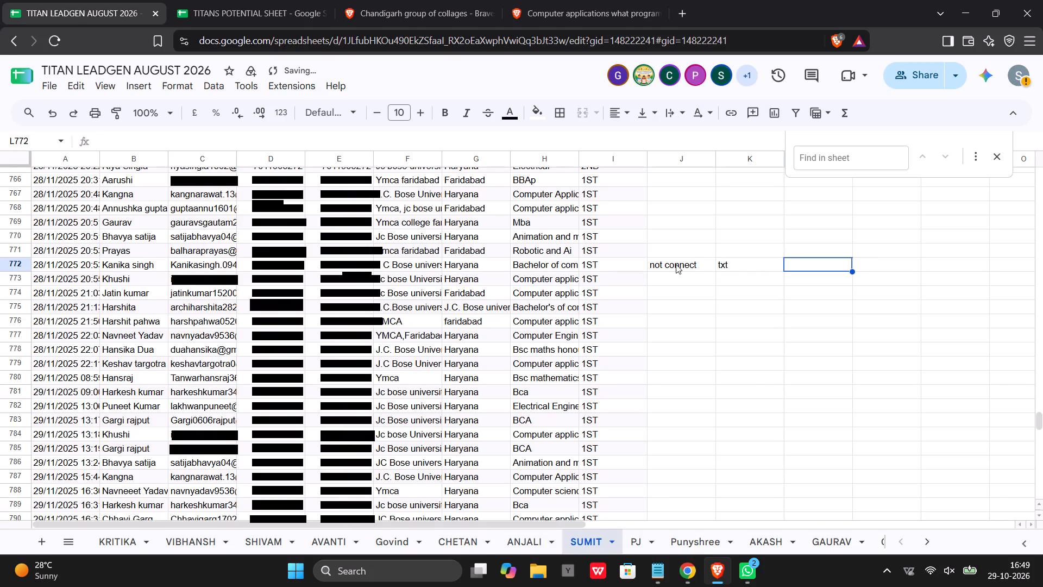
Copy the phone number in column D, followed by the lead's name in column B, from row 772 of the SUMIT sheet.
right_click(282, 263)
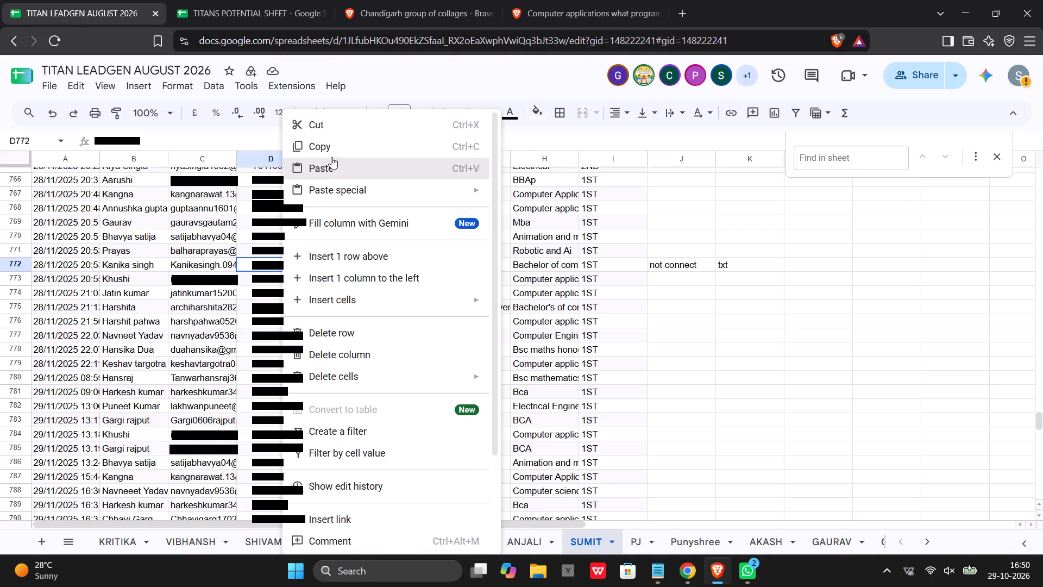
left_click(337, 146)
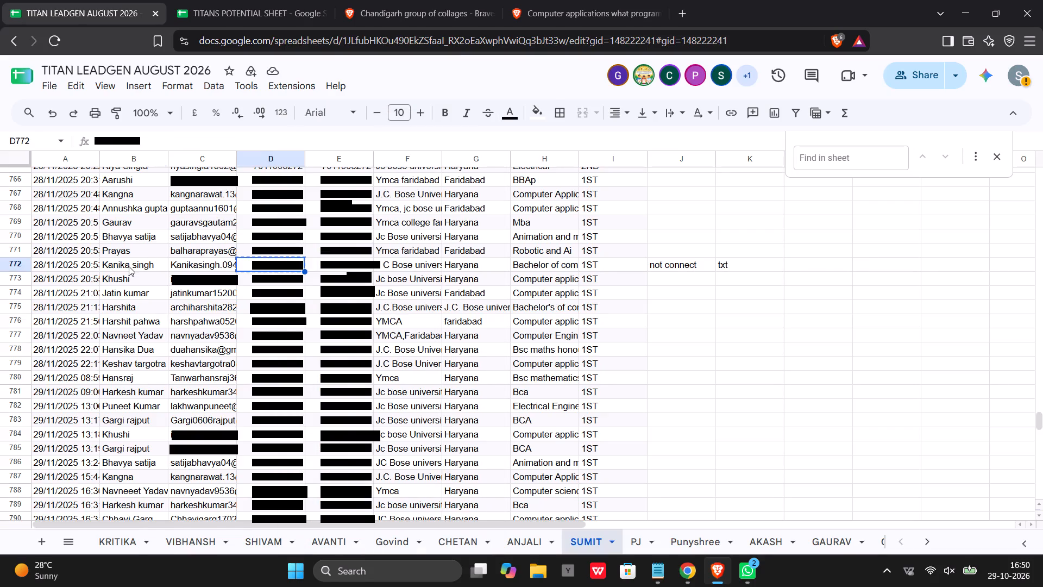
right_click(129, 266)
left_click(202, 154)
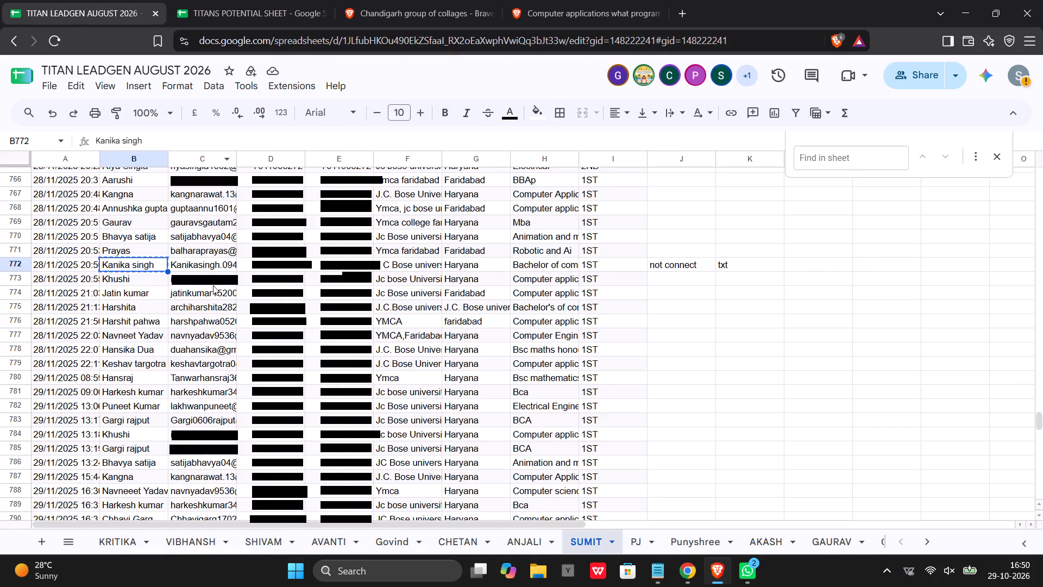
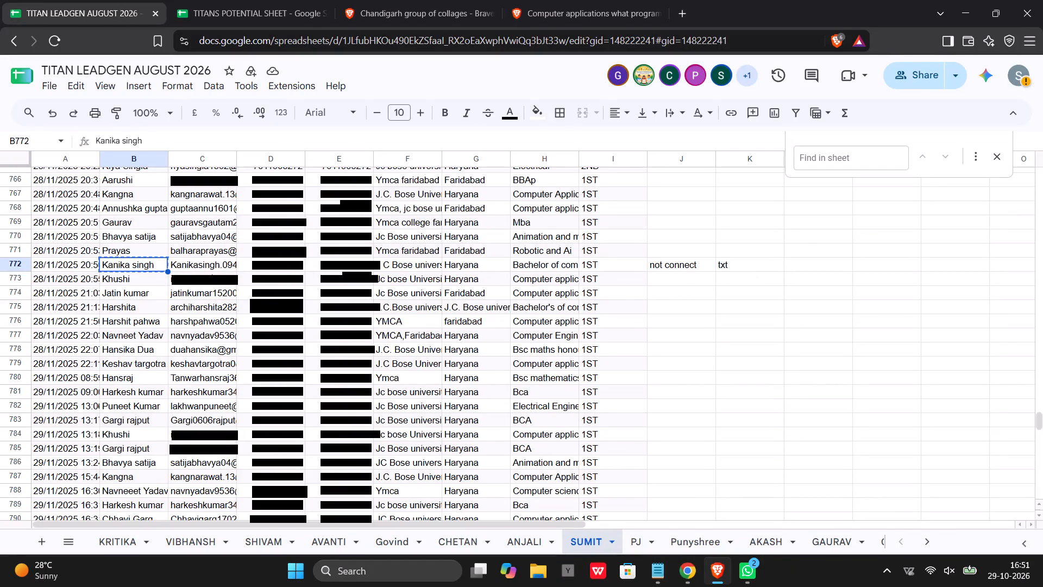
Copy the phone number in column D of the lead in row 773 on the SUMIT sheet.
right_click(287, 277)
left_click(336, 136)
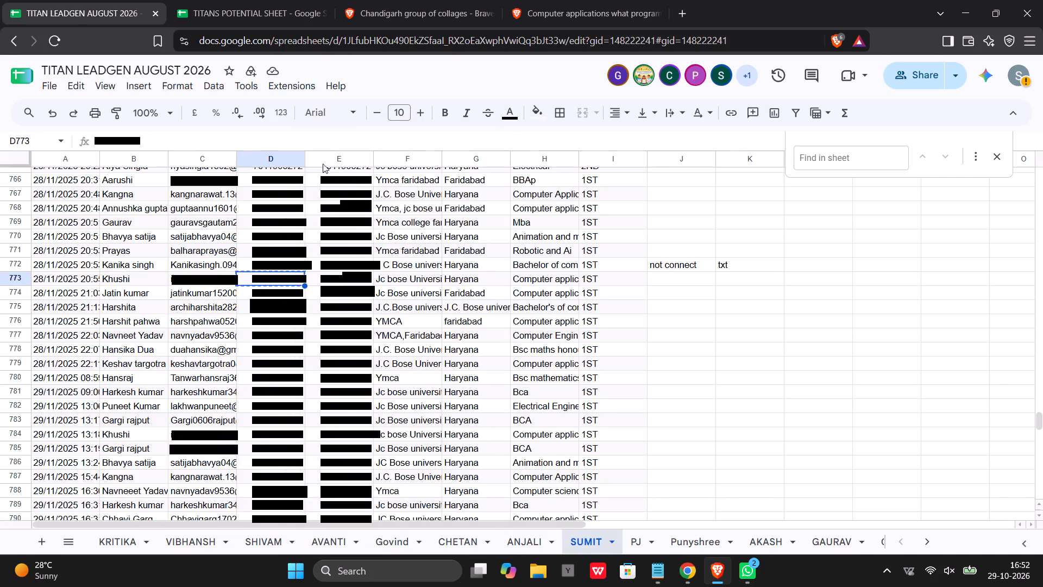
Copy the lead's name and course from row 773 of the SUMIT sheet.
right_click(122, 278)
left_click(155, 143)
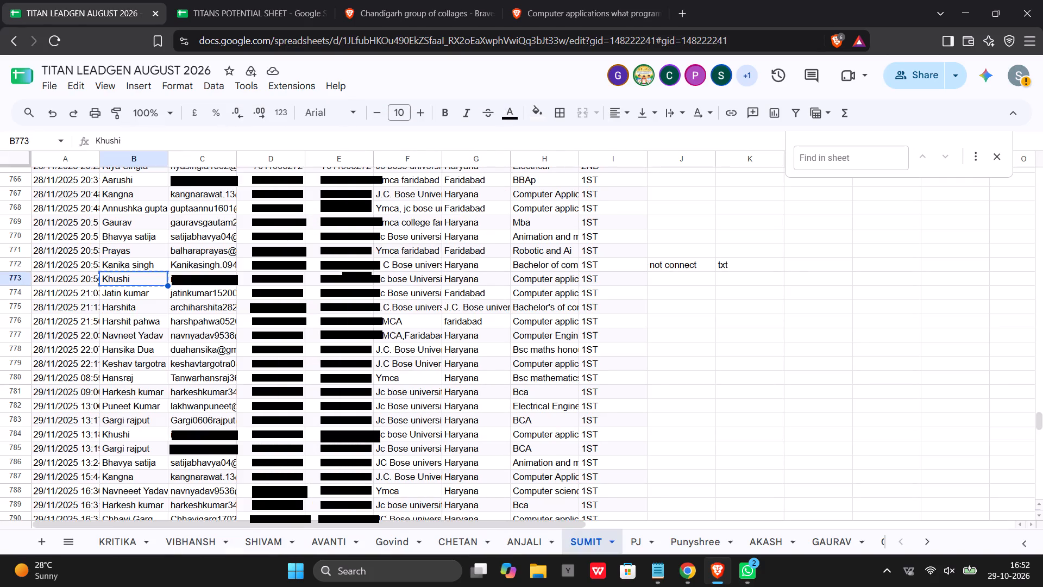
right_click(542, 278)
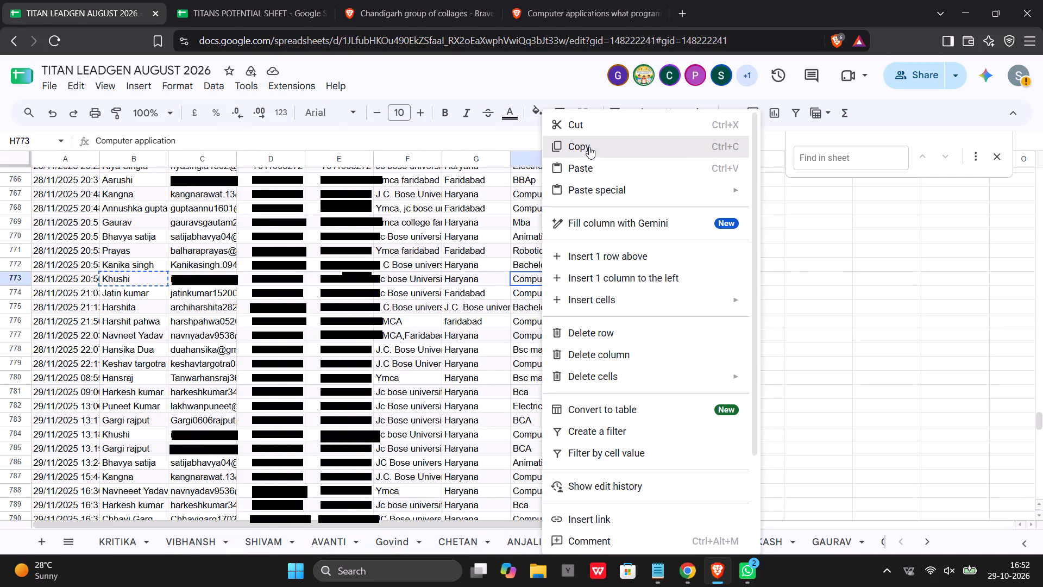
left_click(589, 147)
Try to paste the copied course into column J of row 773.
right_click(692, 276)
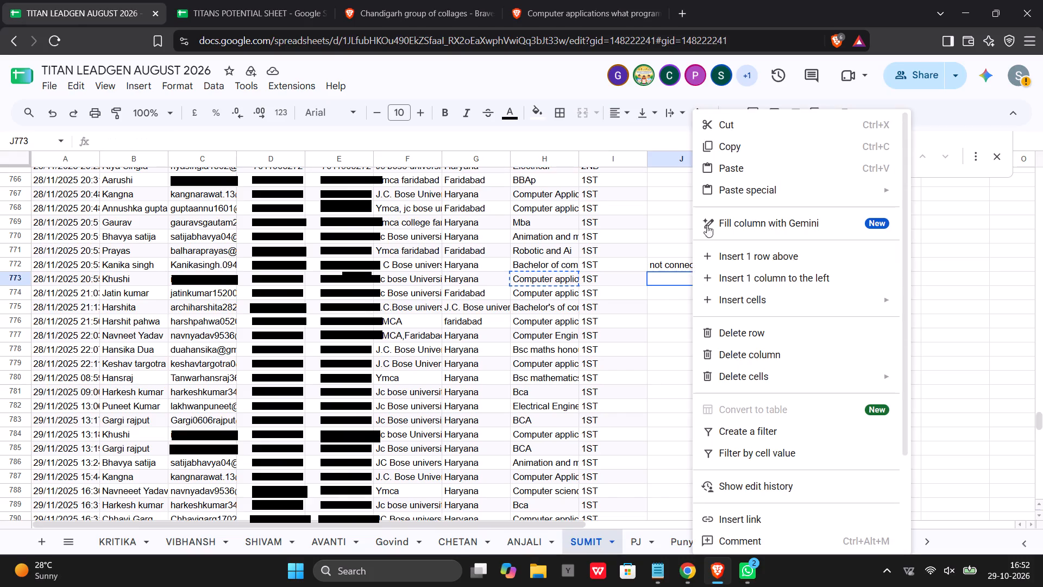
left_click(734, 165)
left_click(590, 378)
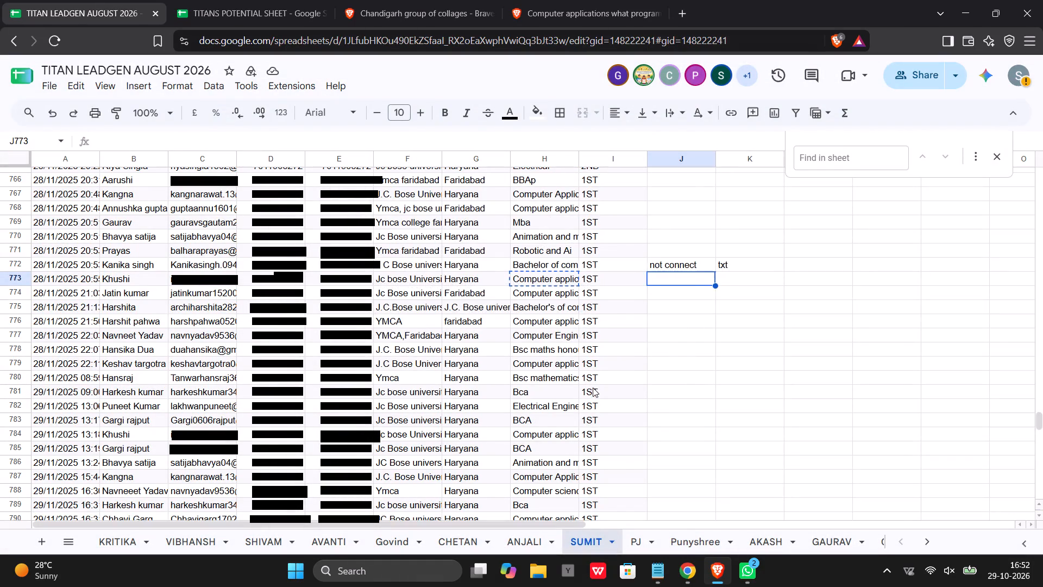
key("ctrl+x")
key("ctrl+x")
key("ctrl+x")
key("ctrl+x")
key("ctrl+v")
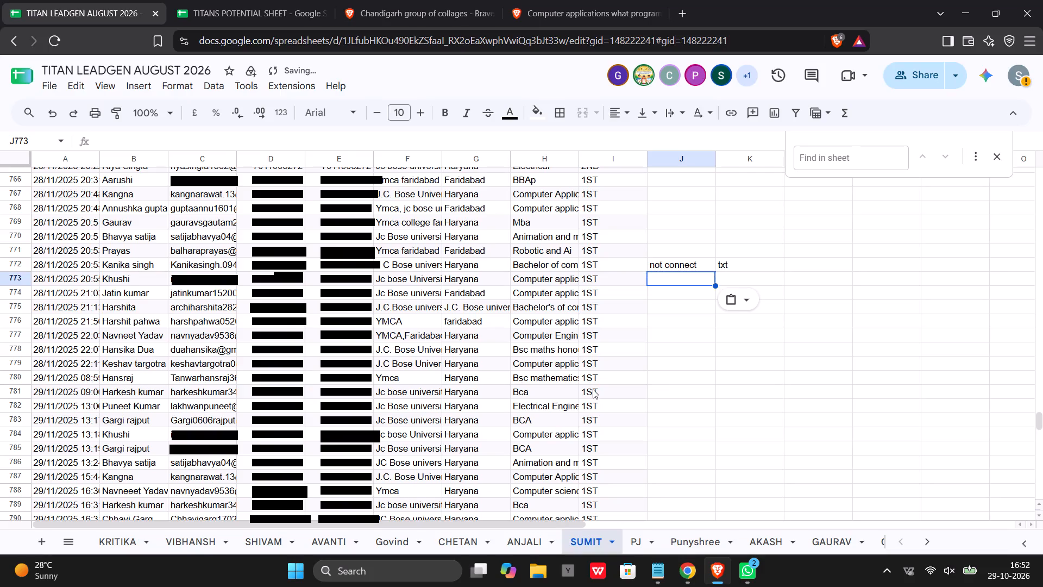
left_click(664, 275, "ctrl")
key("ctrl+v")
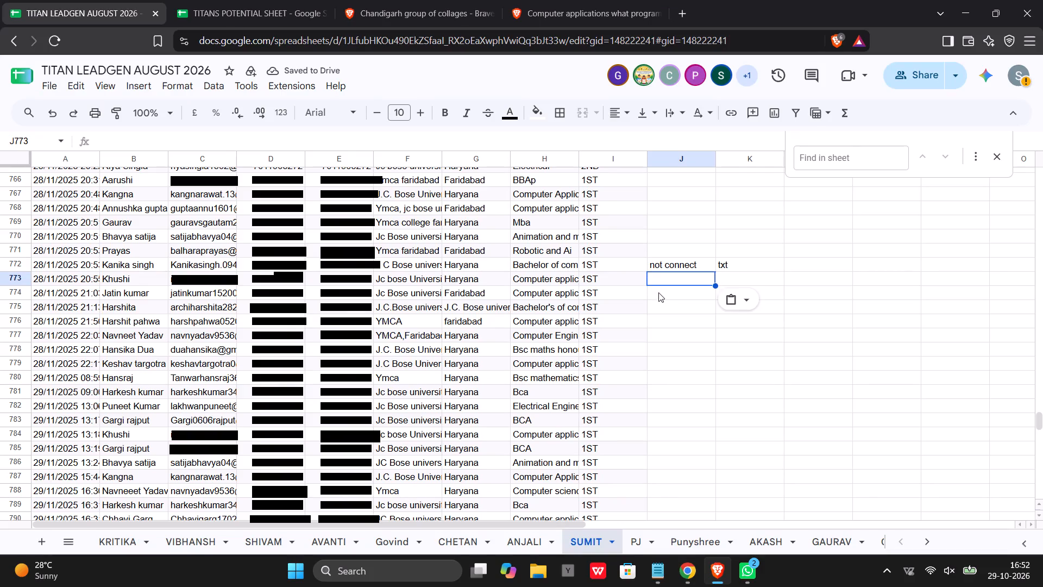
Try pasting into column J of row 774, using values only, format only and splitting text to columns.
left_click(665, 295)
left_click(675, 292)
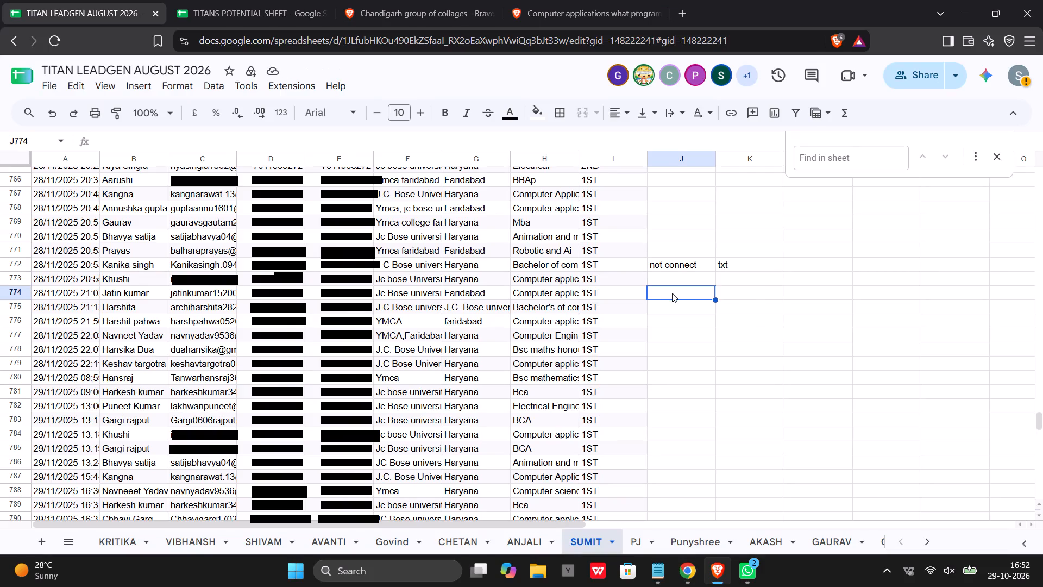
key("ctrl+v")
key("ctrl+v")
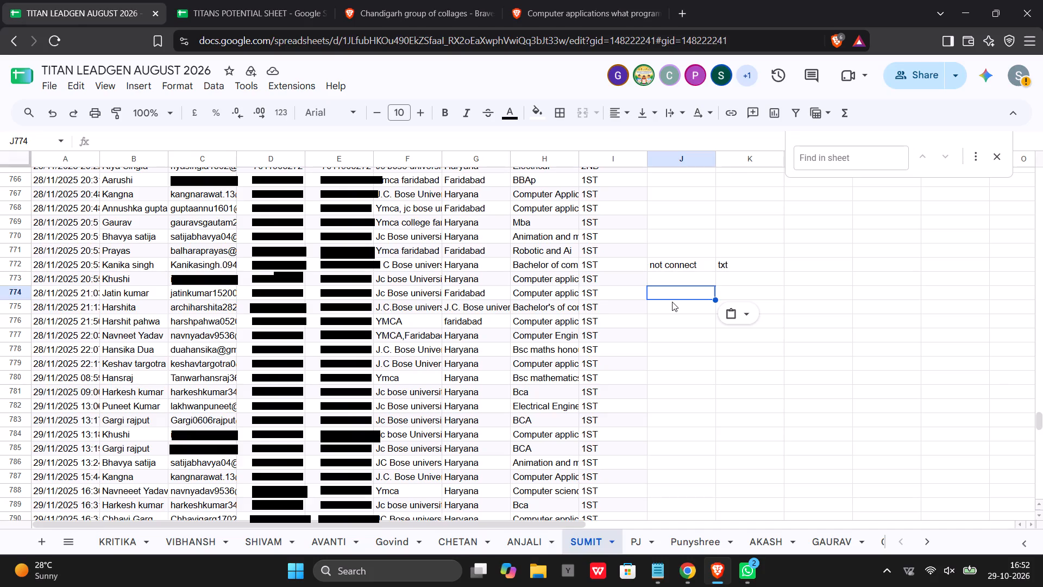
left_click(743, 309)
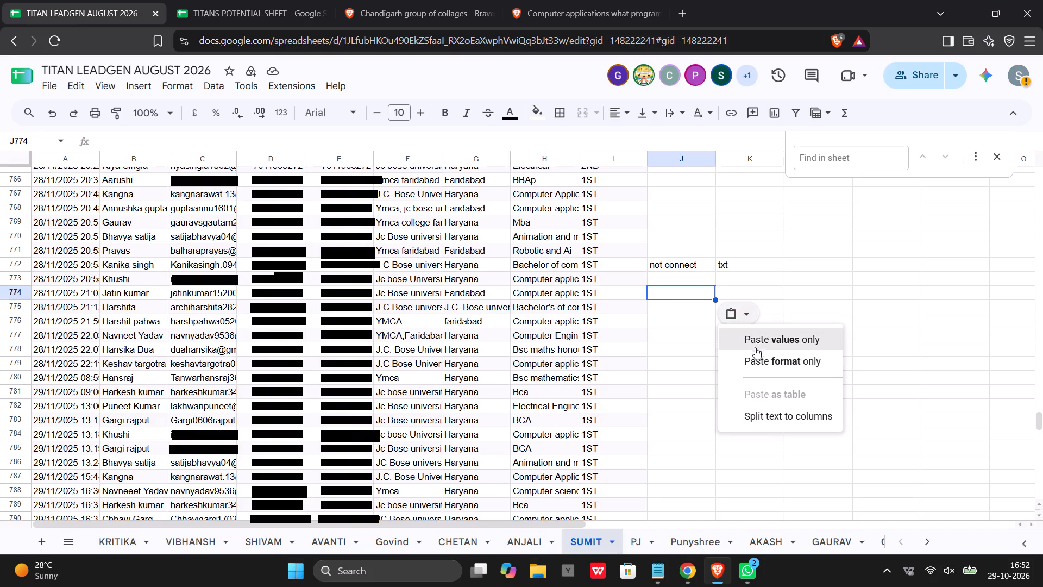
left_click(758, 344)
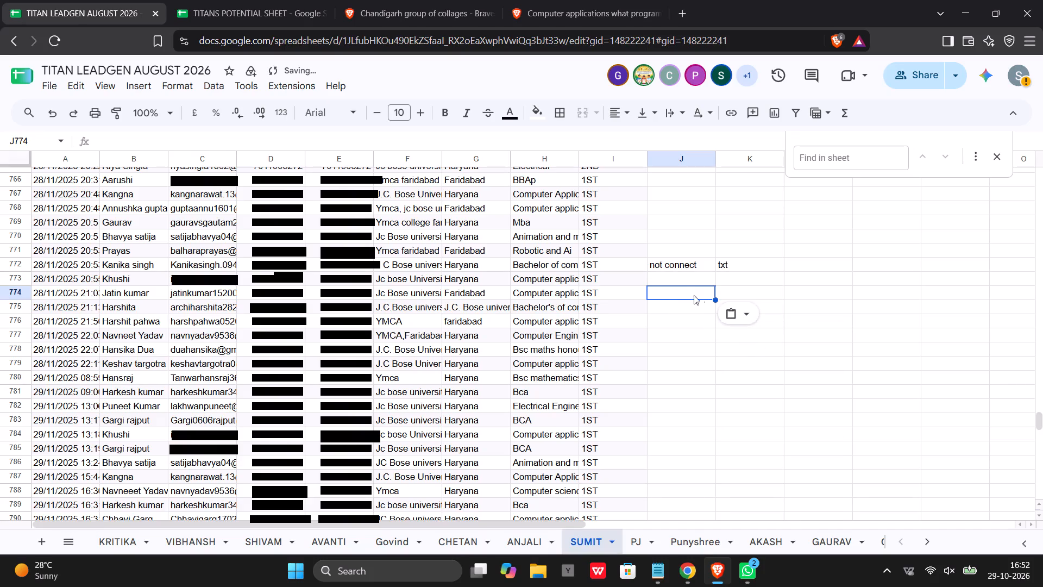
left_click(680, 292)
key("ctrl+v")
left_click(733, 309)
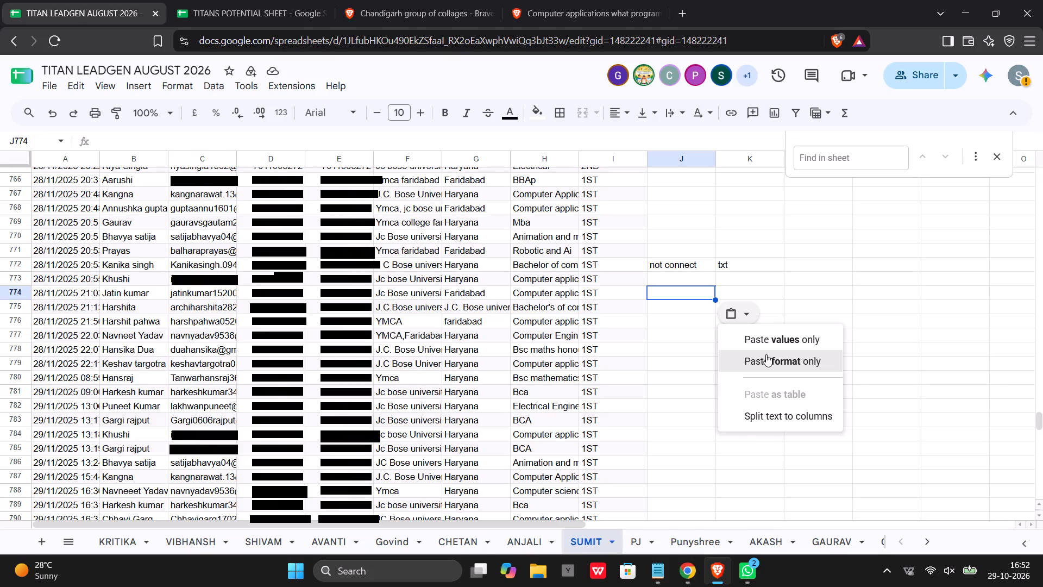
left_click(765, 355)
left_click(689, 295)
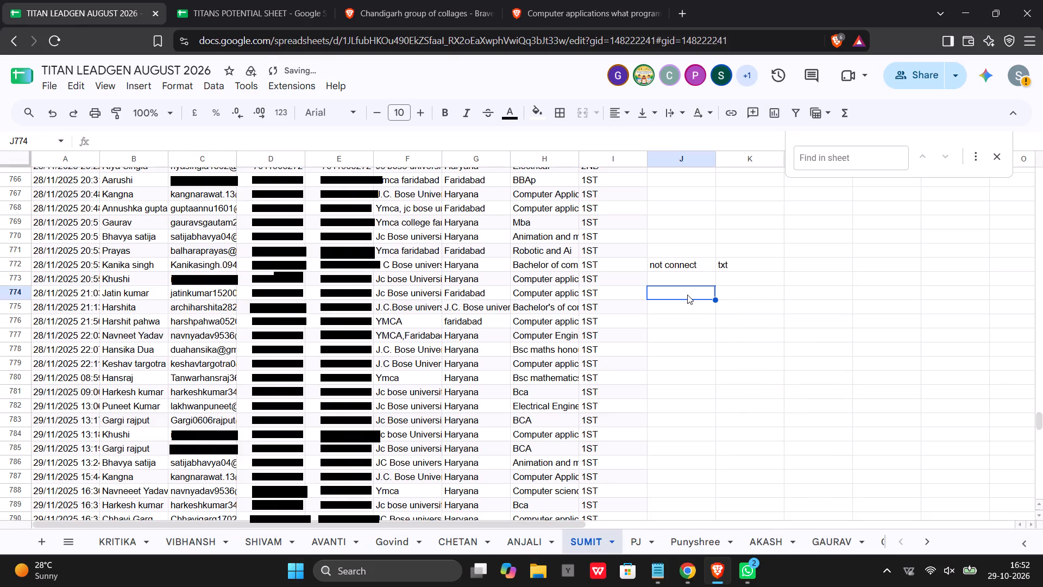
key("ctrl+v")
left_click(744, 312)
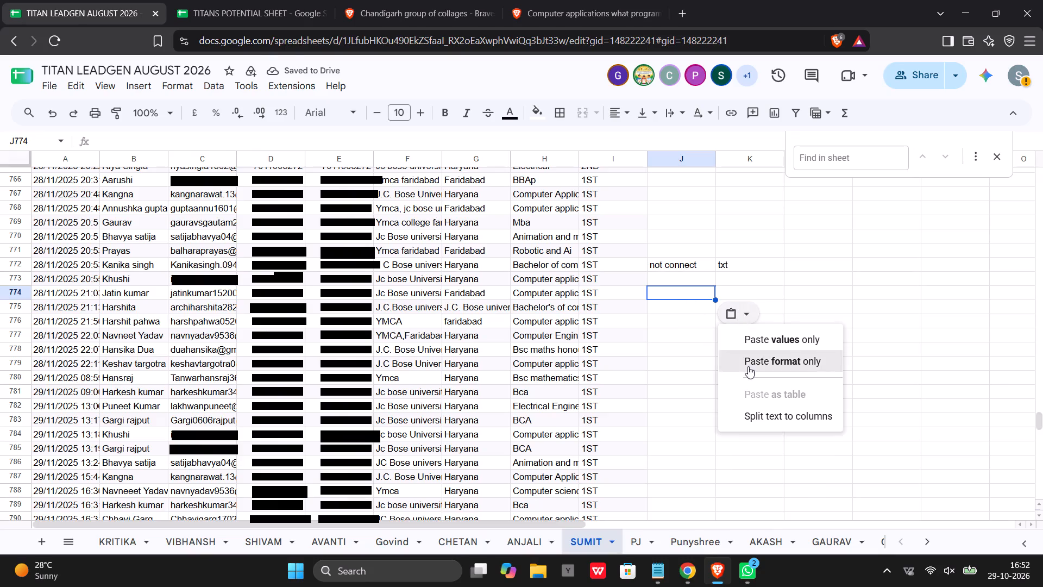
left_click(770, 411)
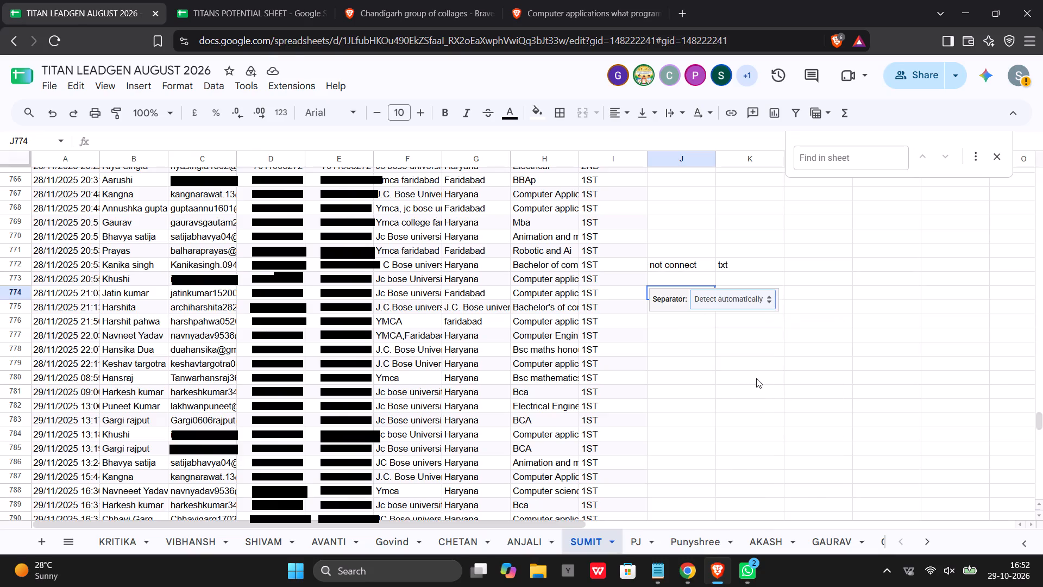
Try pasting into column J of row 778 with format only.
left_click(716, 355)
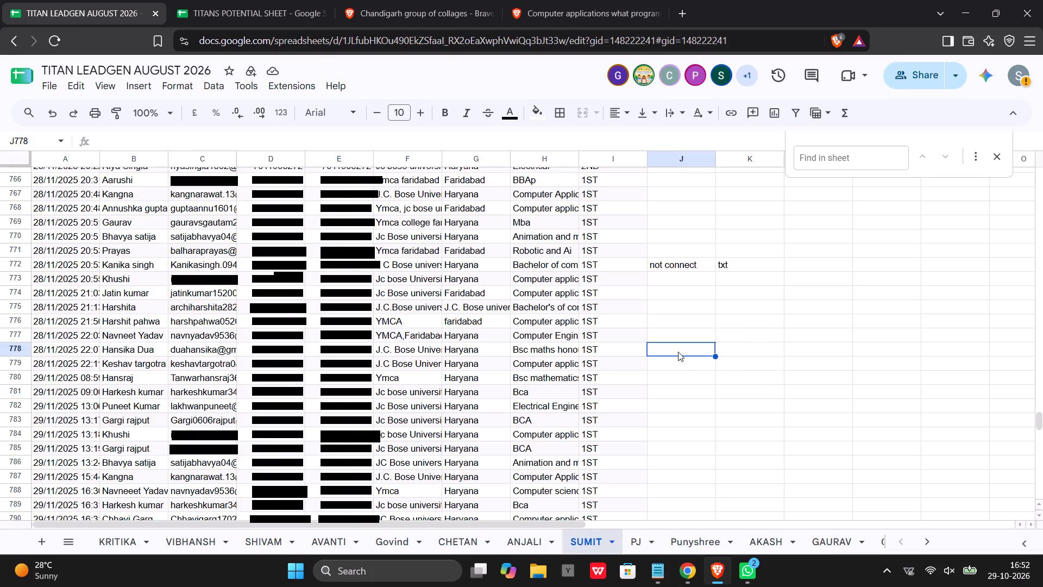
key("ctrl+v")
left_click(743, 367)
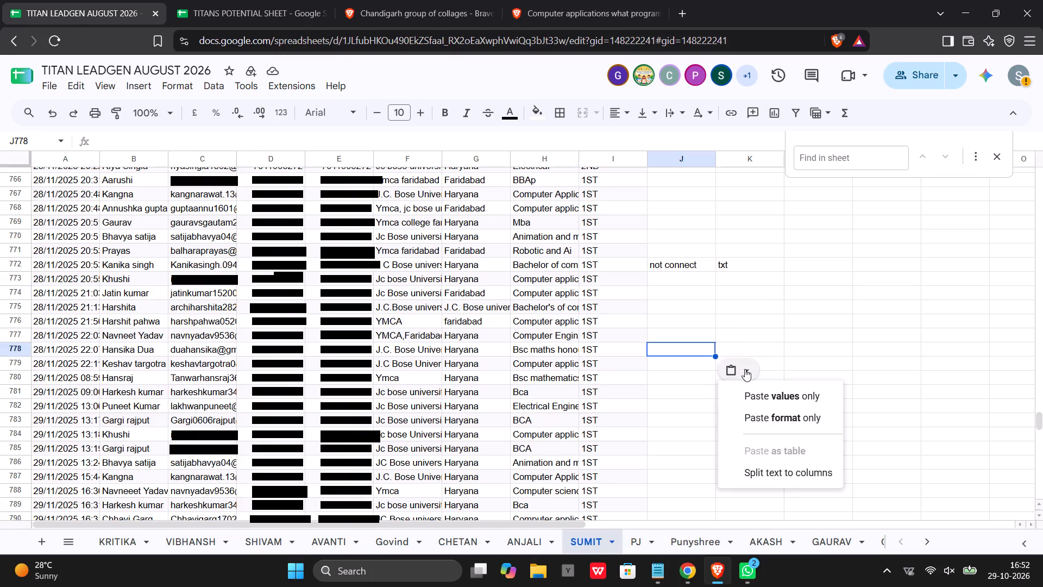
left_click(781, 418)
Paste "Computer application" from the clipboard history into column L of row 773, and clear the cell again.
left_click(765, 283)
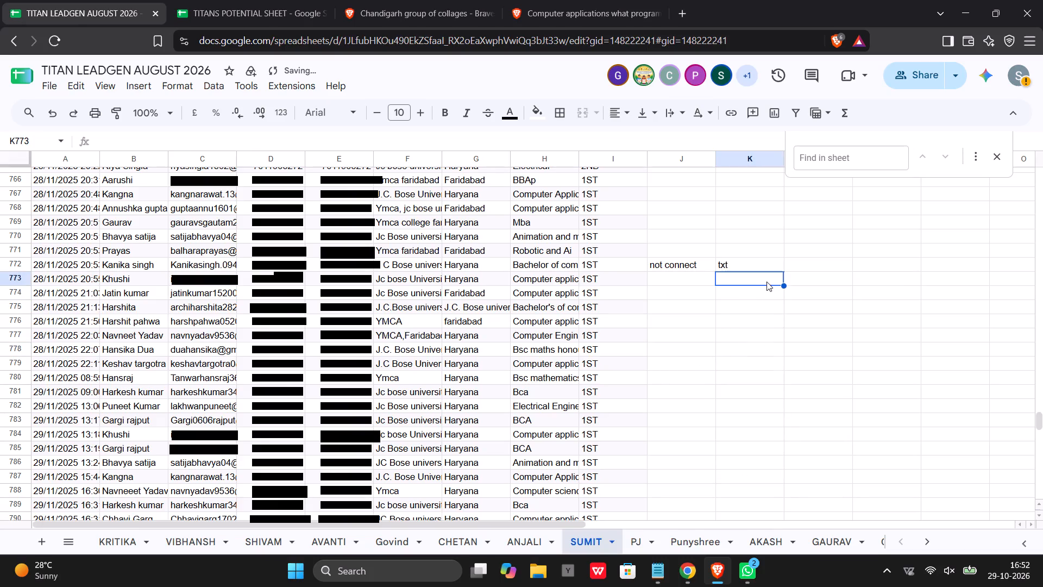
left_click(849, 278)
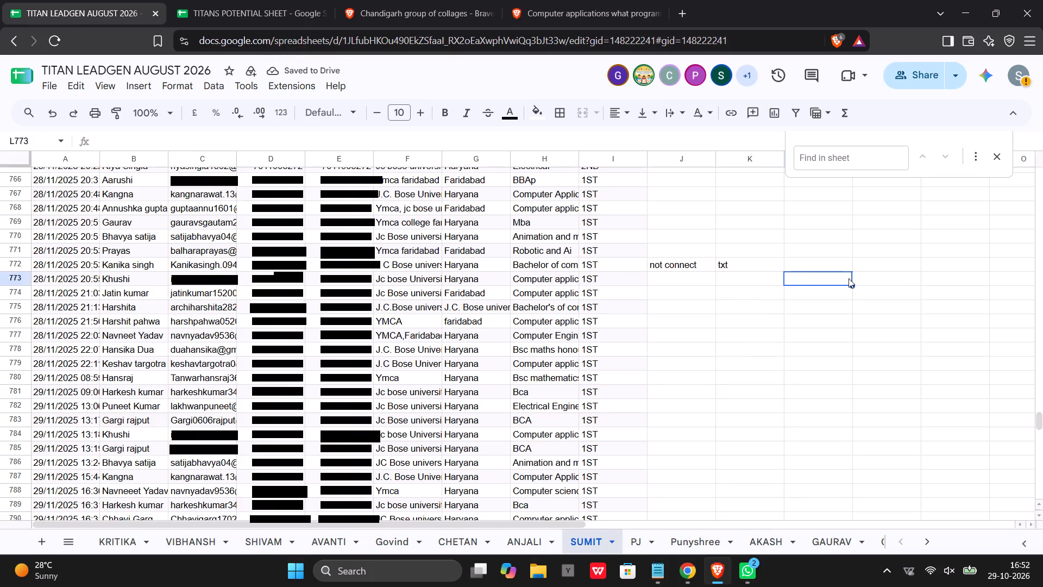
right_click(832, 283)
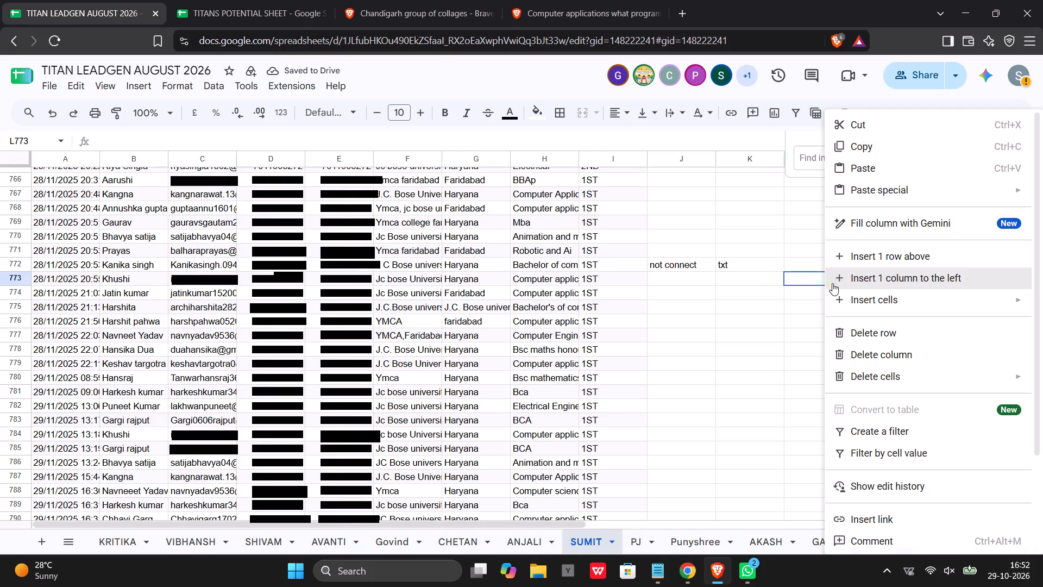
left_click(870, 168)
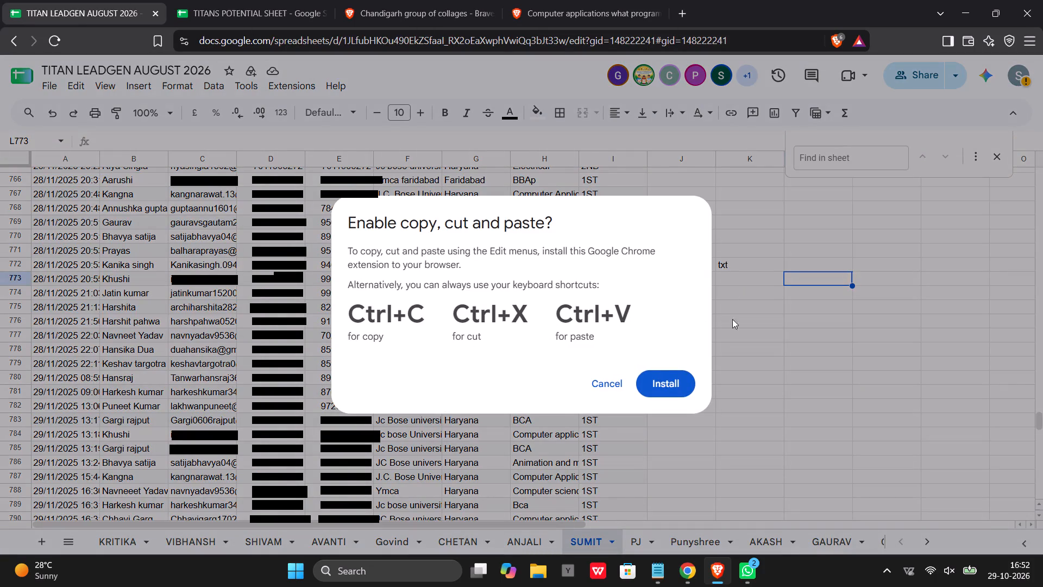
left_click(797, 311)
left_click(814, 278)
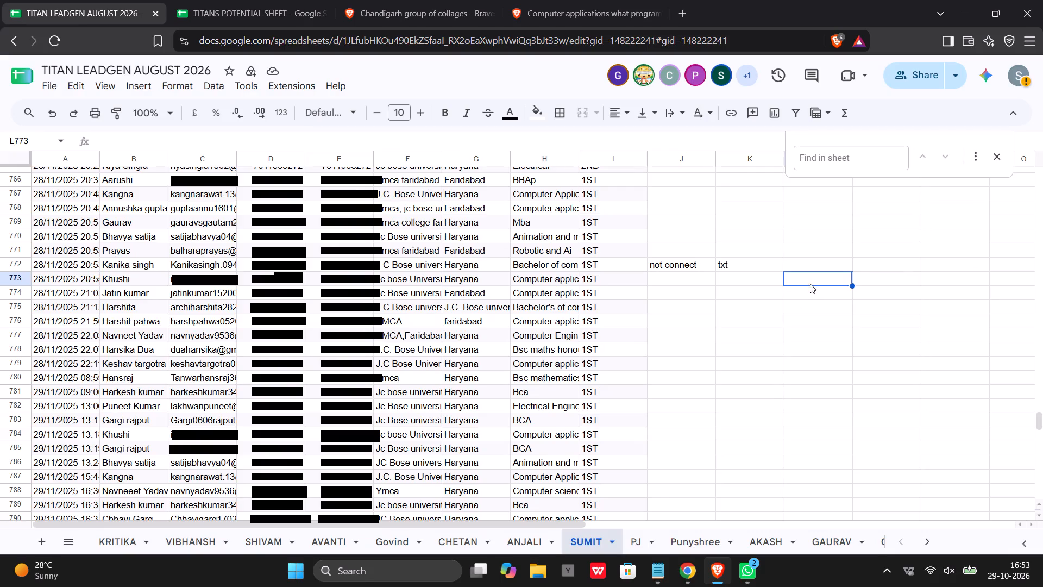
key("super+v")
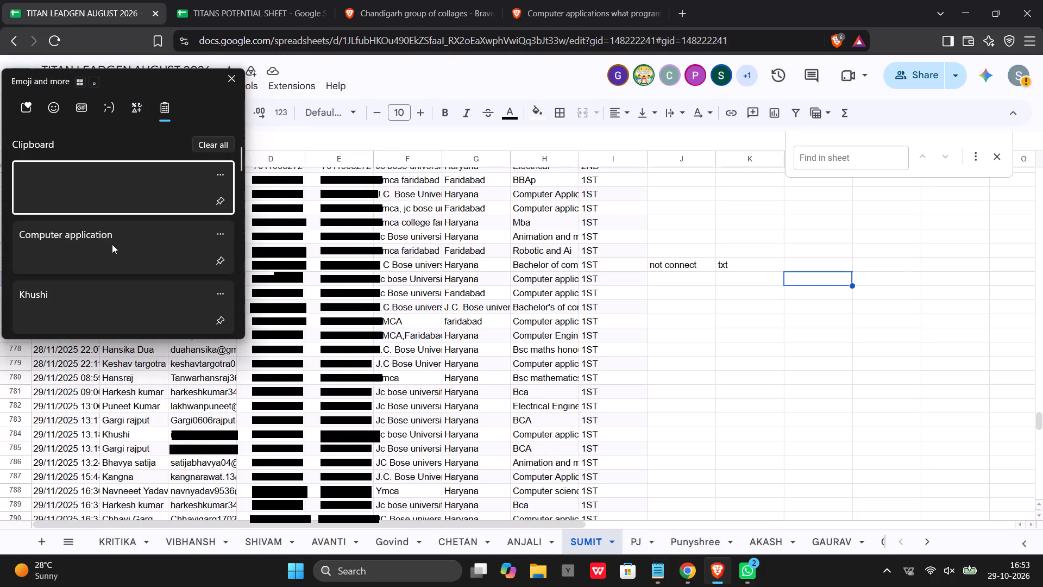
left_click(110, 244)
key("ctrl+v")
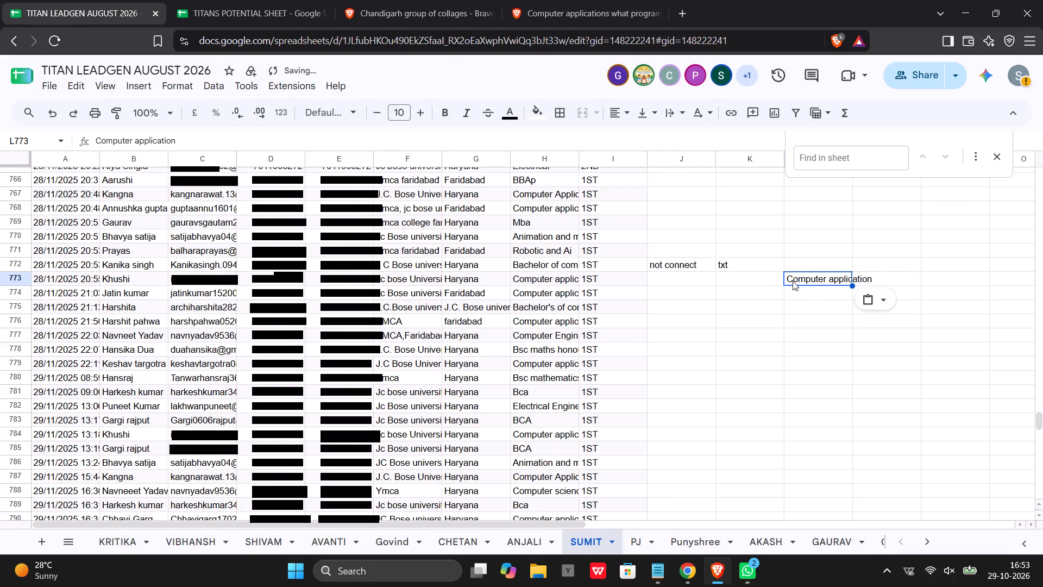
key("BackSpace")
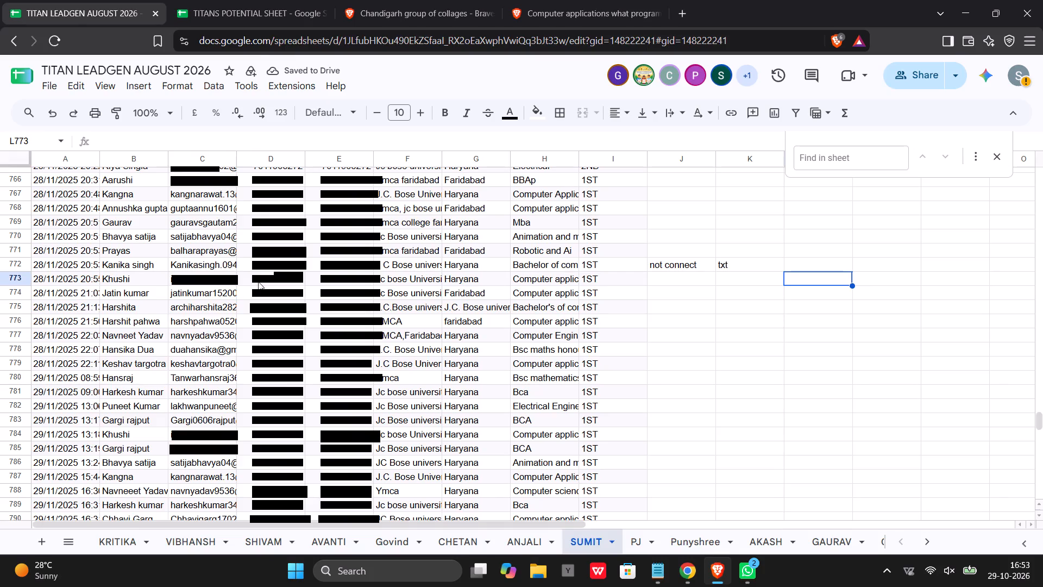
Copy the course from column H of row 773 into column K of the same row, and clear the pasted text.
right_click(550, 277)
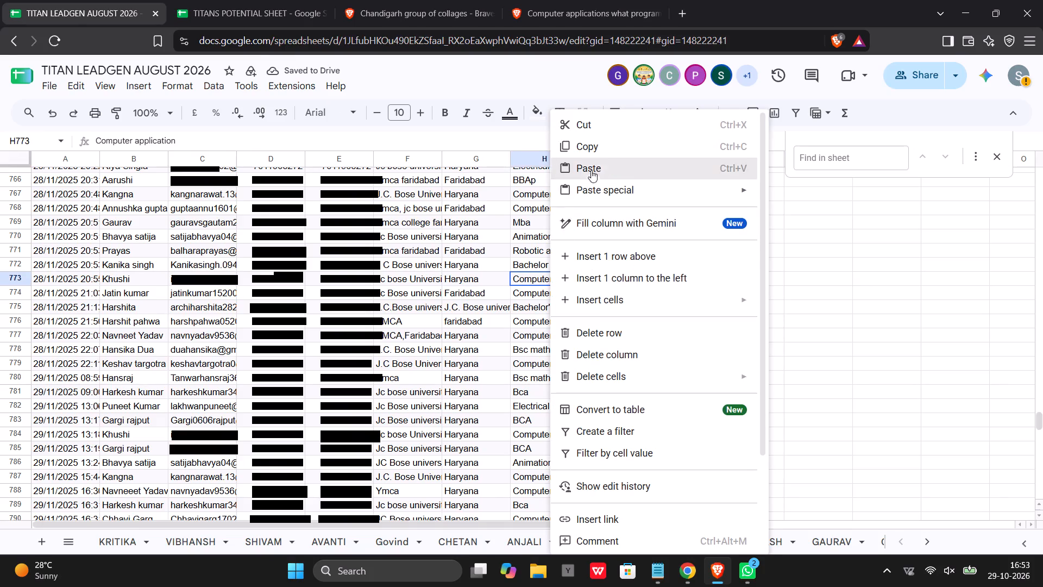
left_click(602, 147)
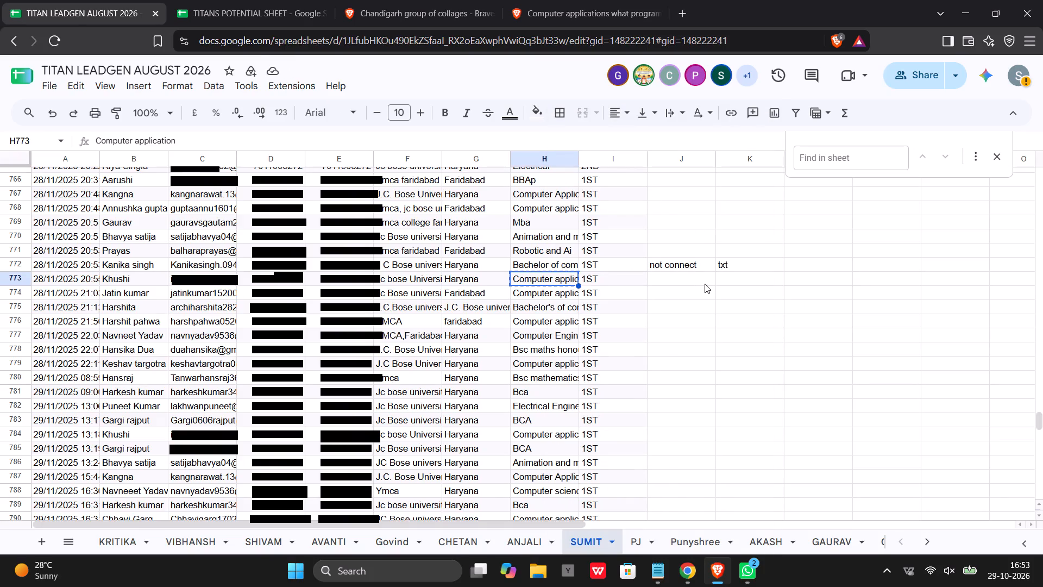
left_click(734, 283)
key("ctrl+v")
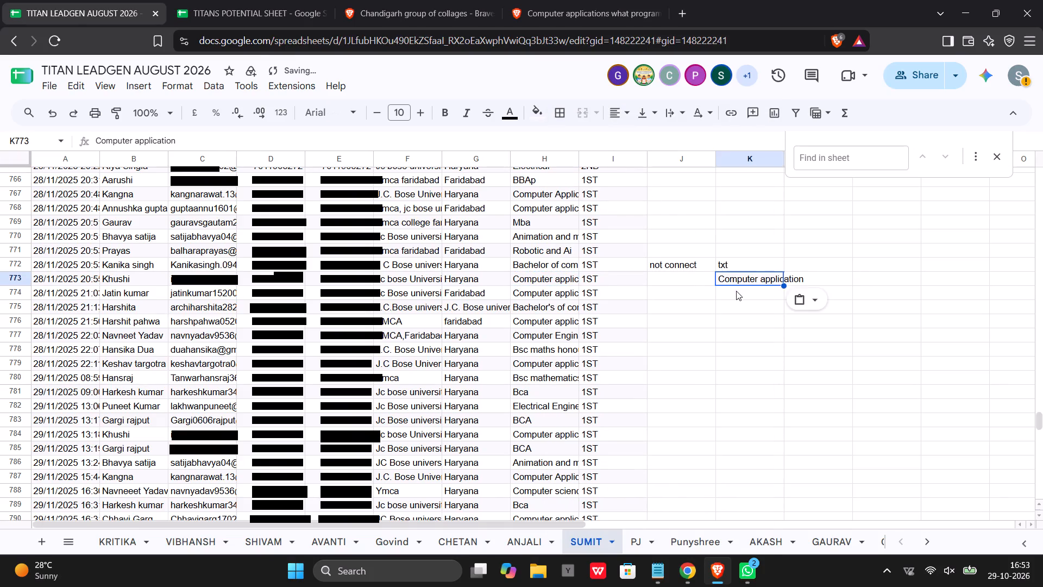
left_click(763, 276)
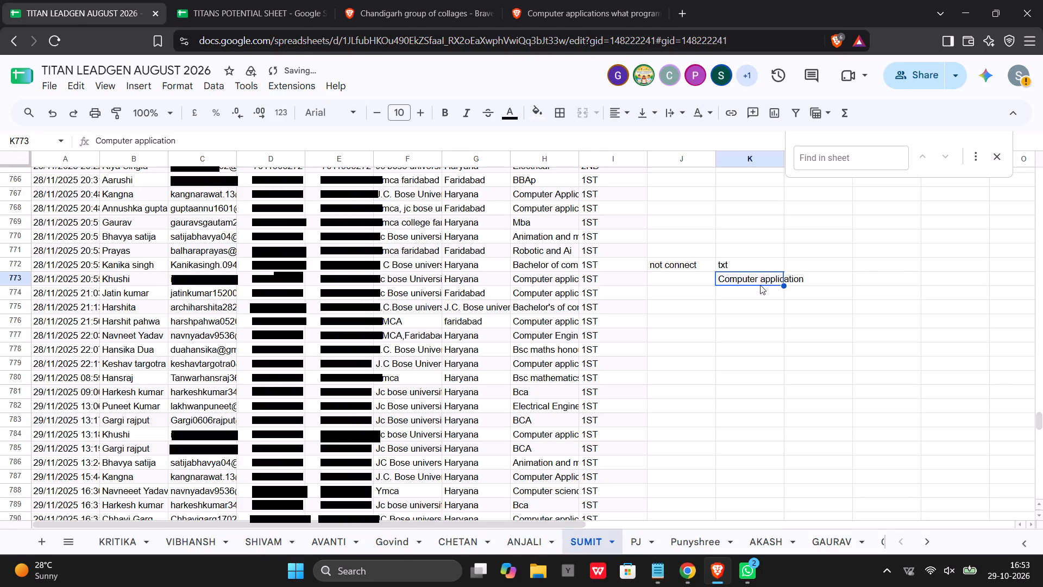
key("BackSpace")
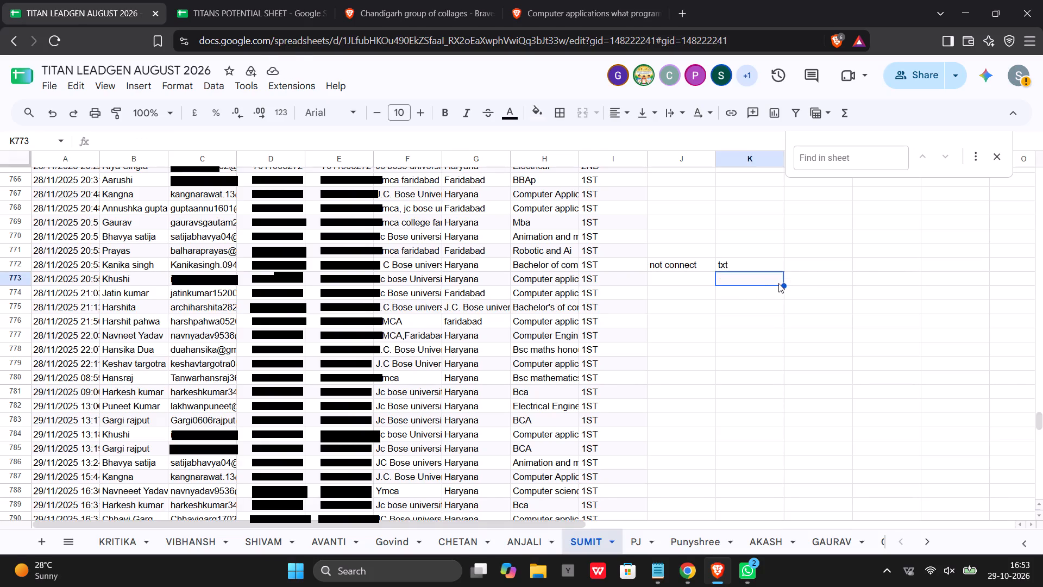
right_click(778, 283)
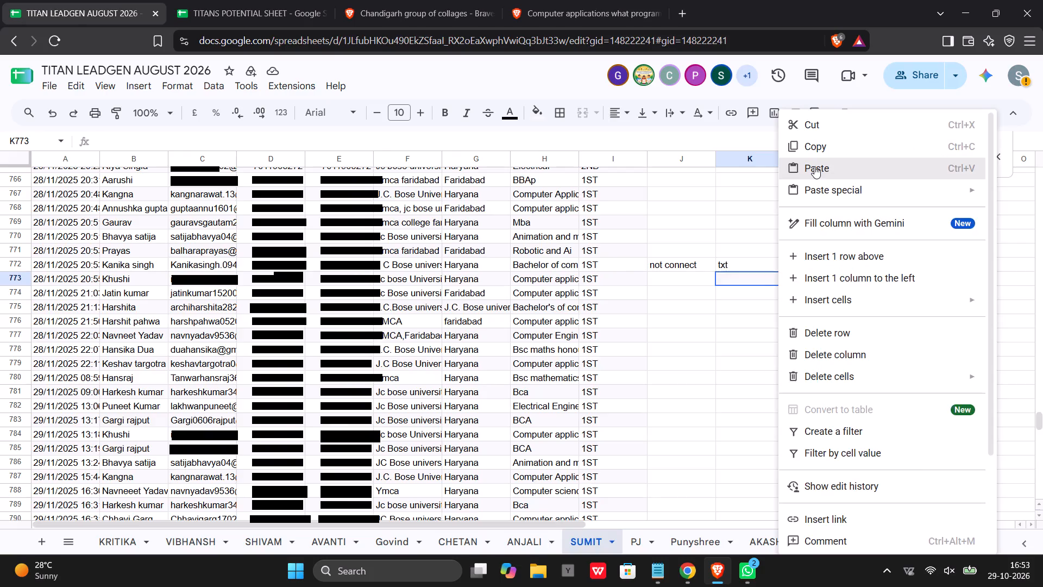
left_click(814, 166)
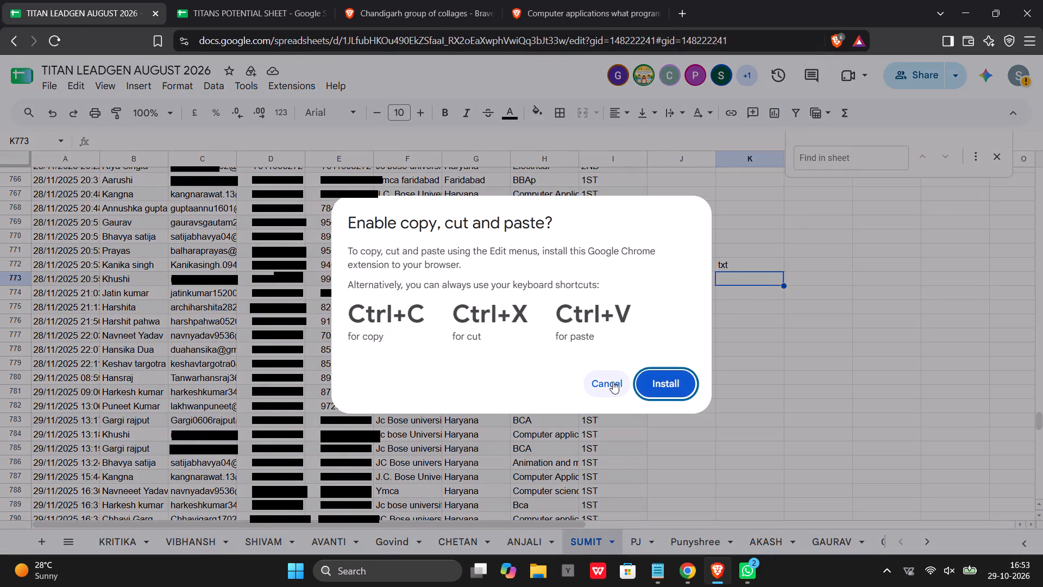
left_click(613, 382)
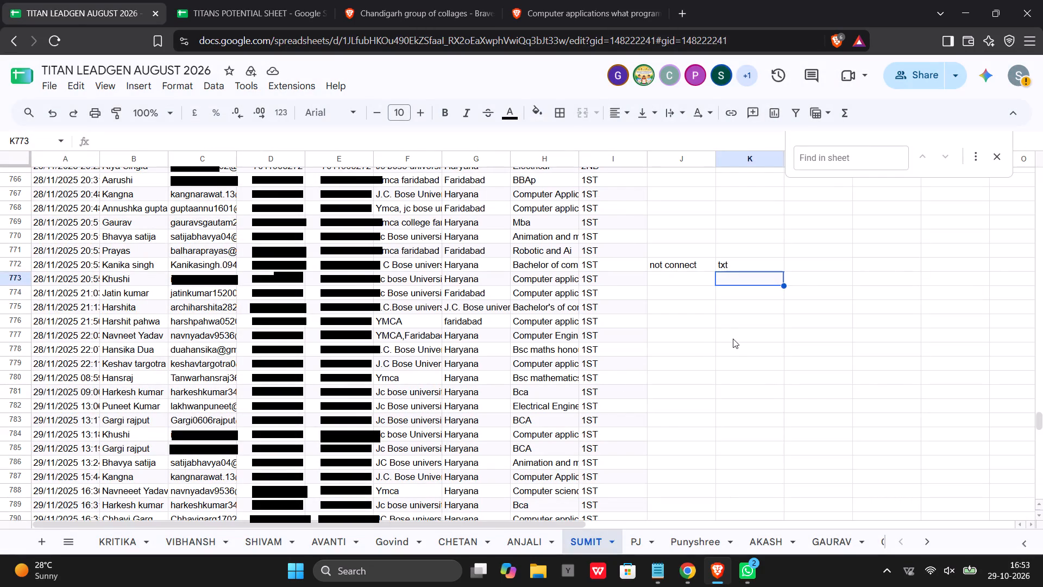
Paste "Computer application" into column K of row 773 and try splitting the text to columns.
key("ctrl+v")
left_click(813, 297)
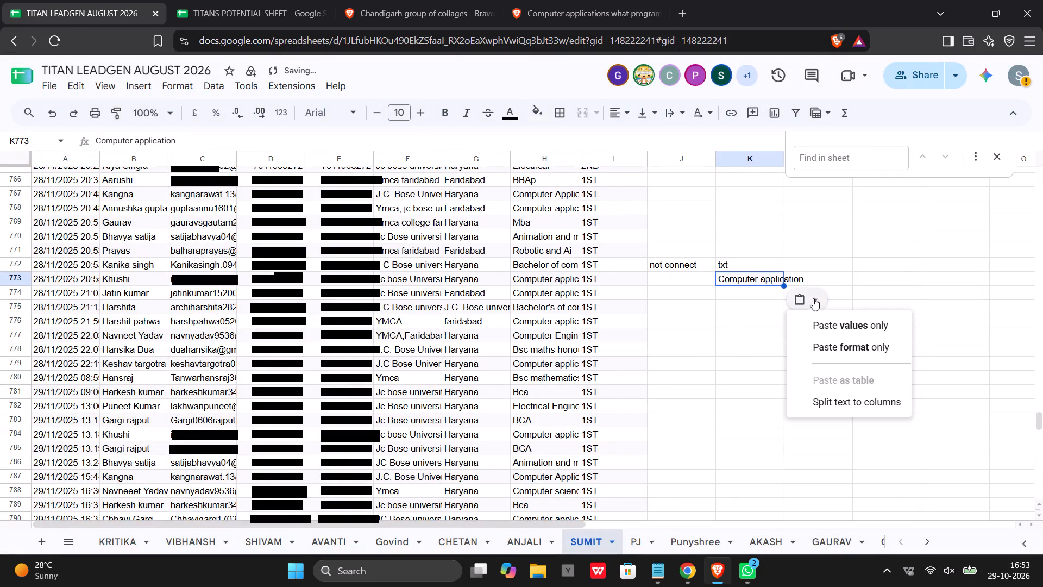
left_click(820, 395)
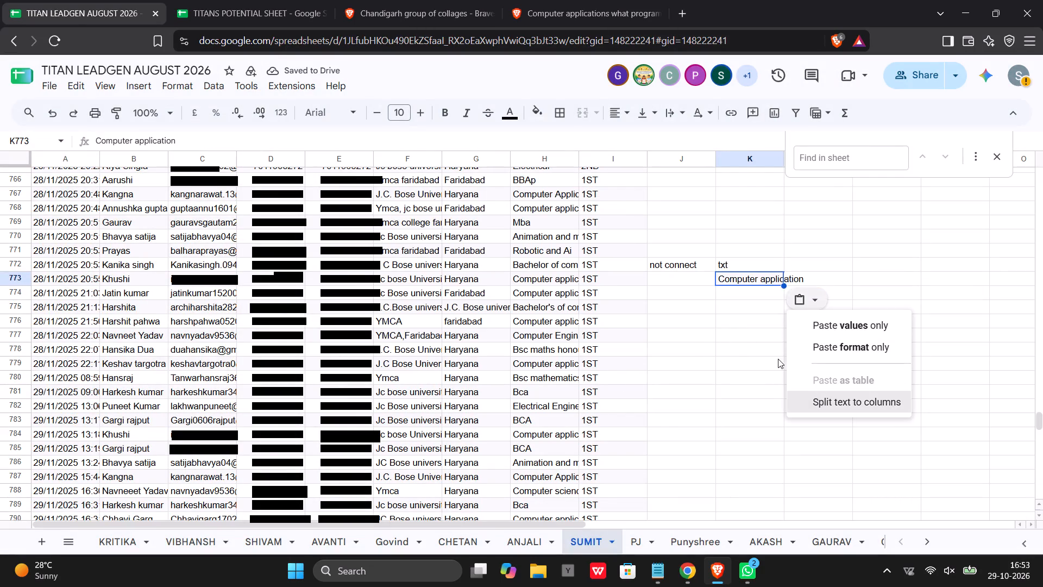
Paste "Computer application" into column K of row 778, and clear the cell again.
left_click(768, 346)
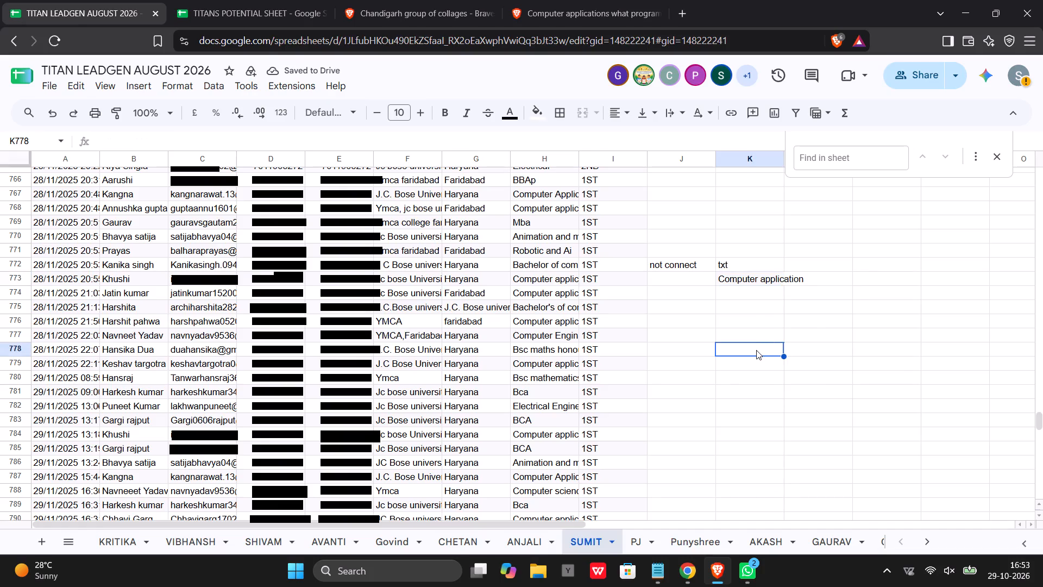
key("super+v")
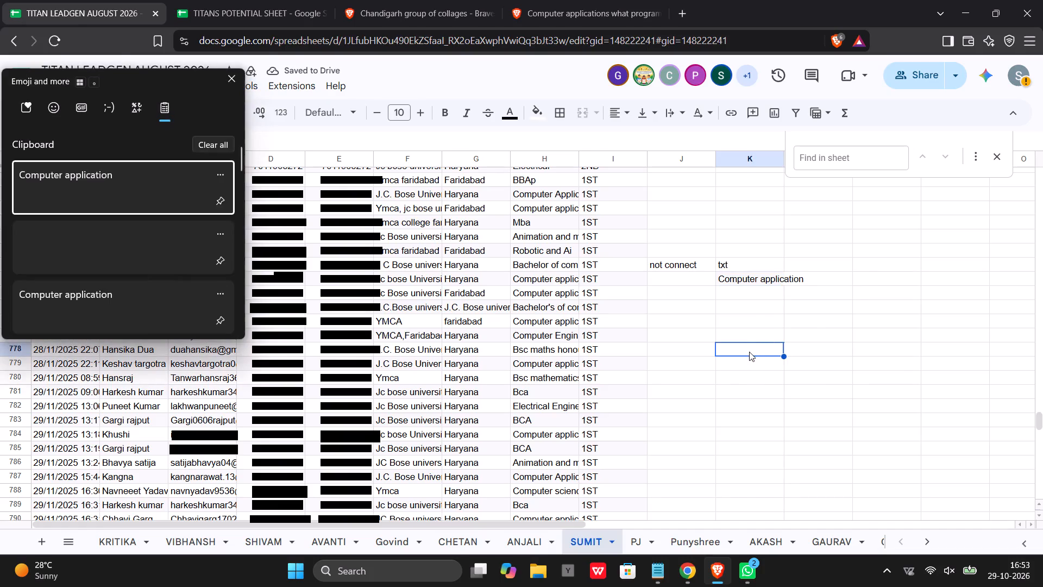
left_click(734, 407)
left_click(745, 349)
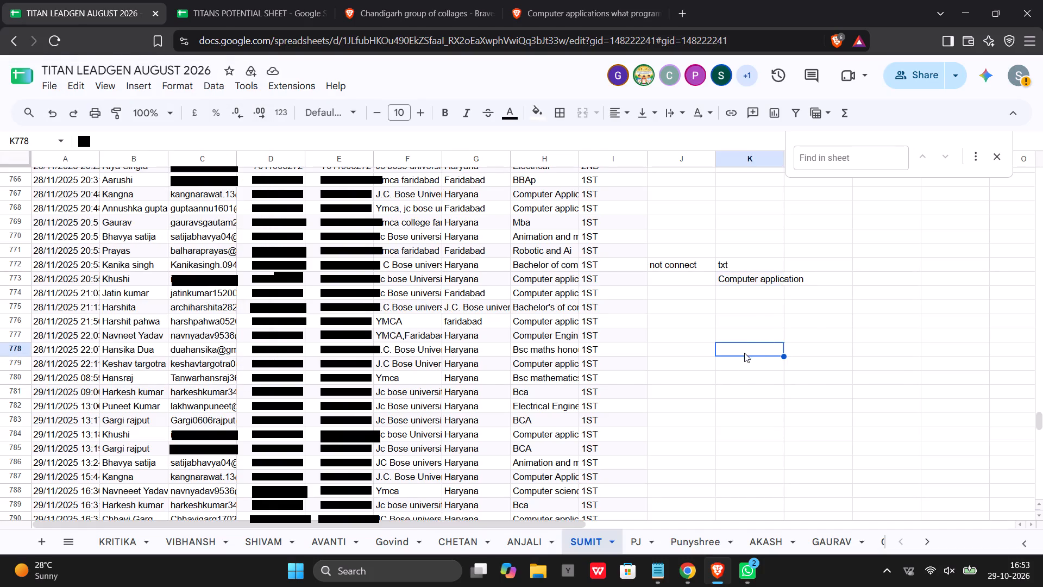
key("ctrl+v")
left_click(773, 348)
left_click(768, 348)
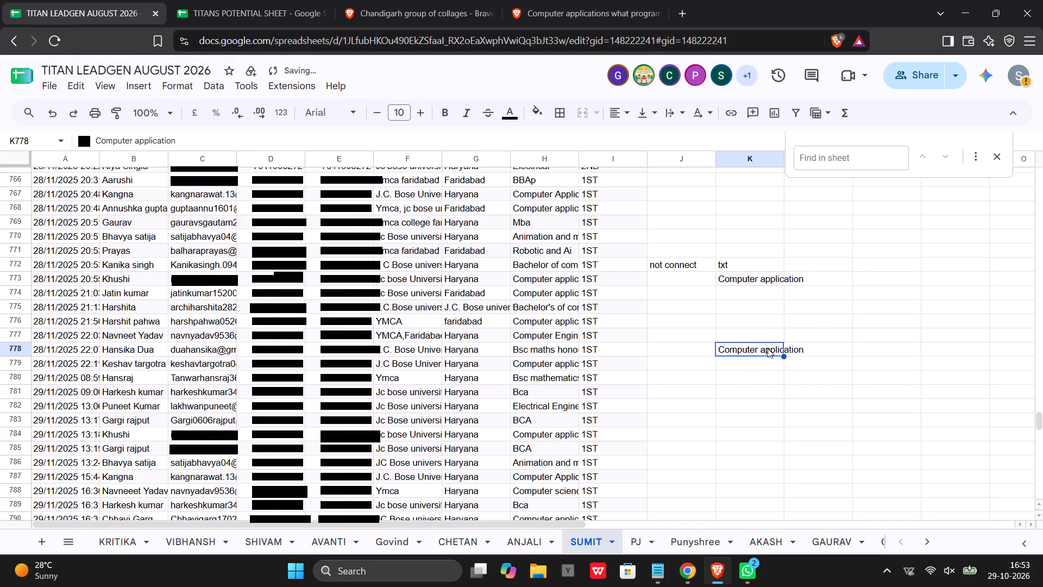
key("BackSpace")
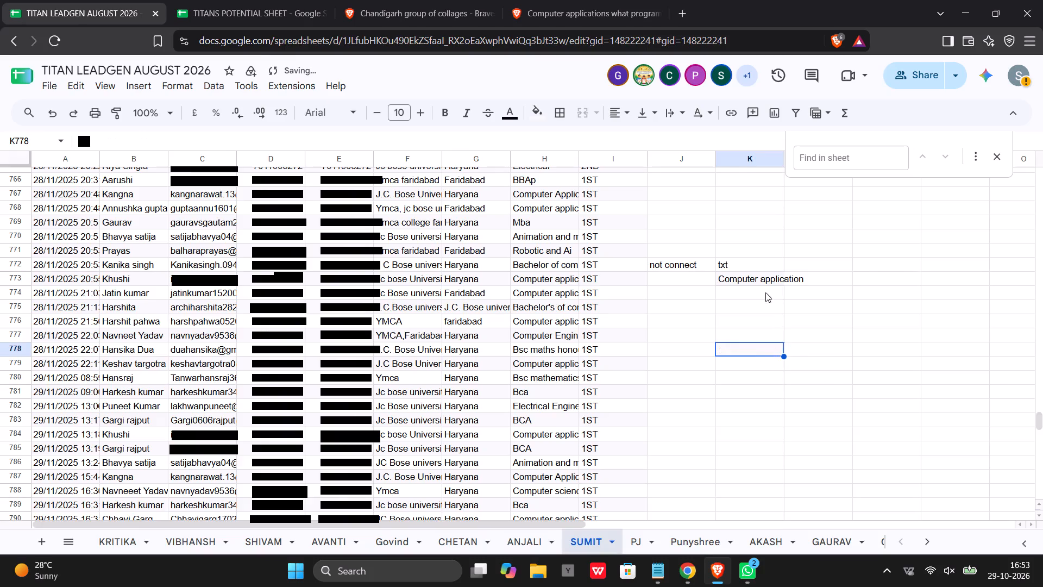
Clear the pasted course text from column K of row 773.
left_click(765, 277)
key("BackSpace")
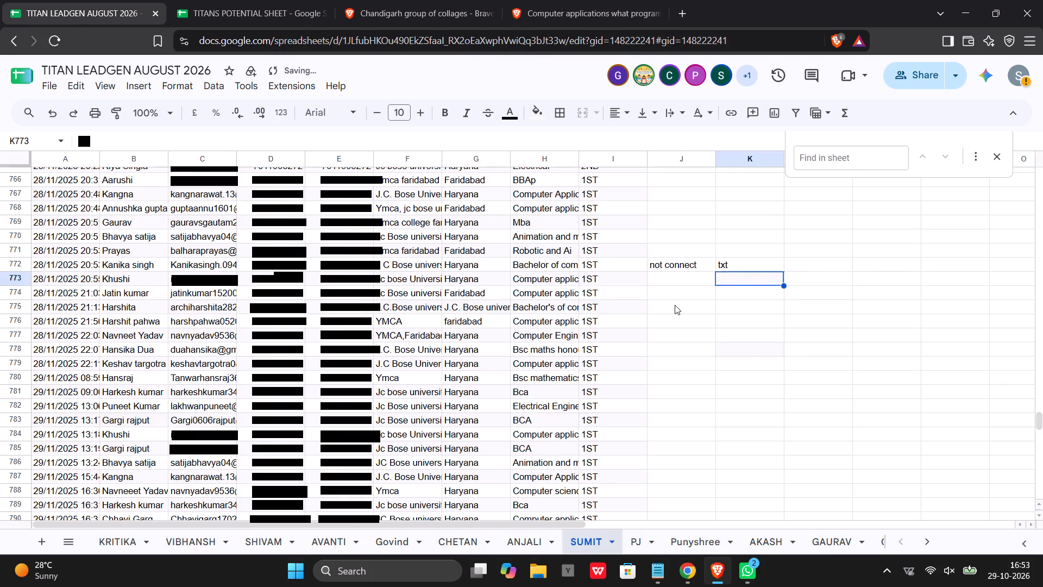
Select the lead's phone number in column D of row 773.
left_click(677, 277)
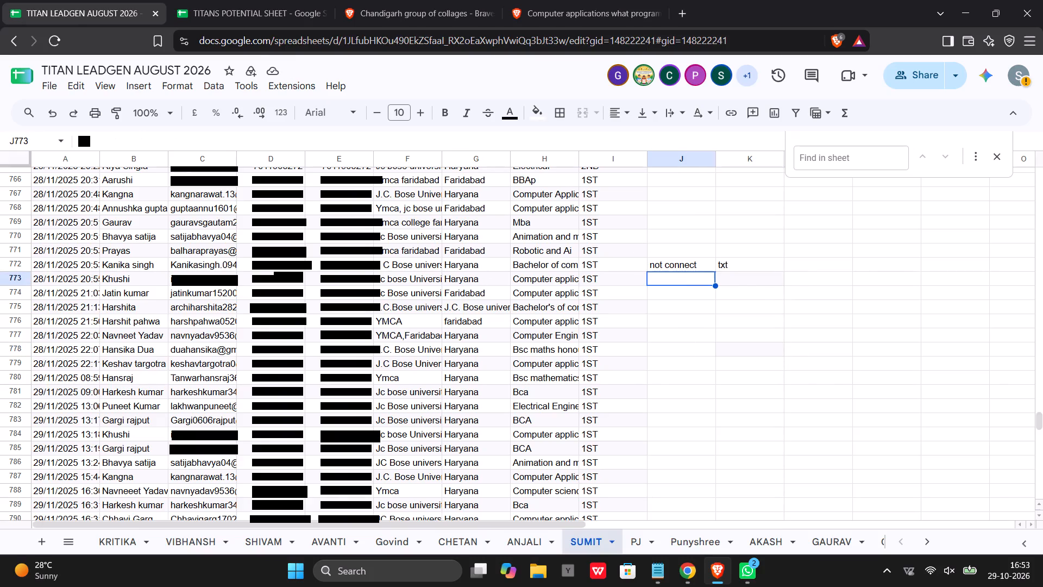
left_click(276, 276)
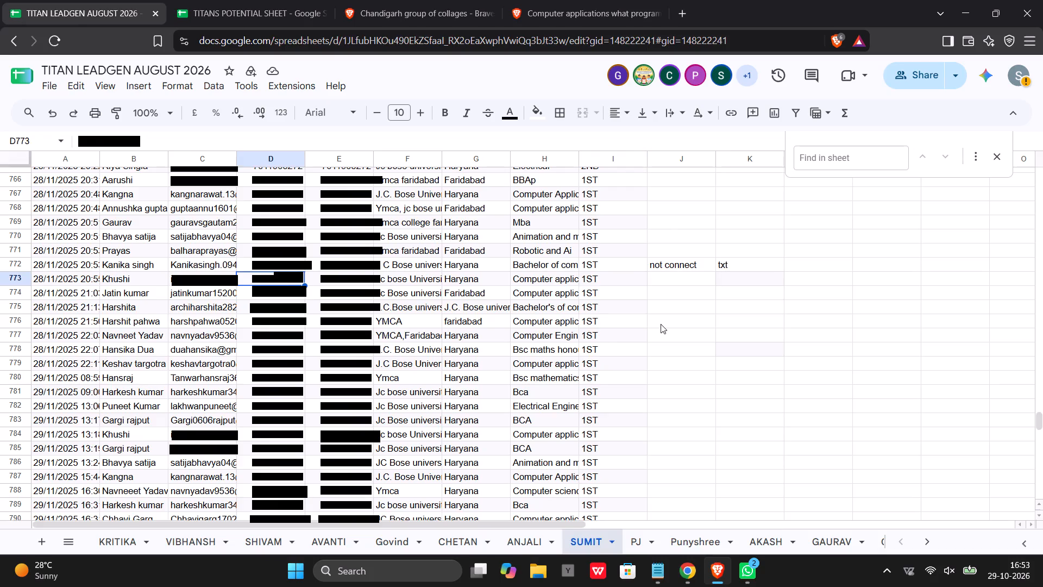
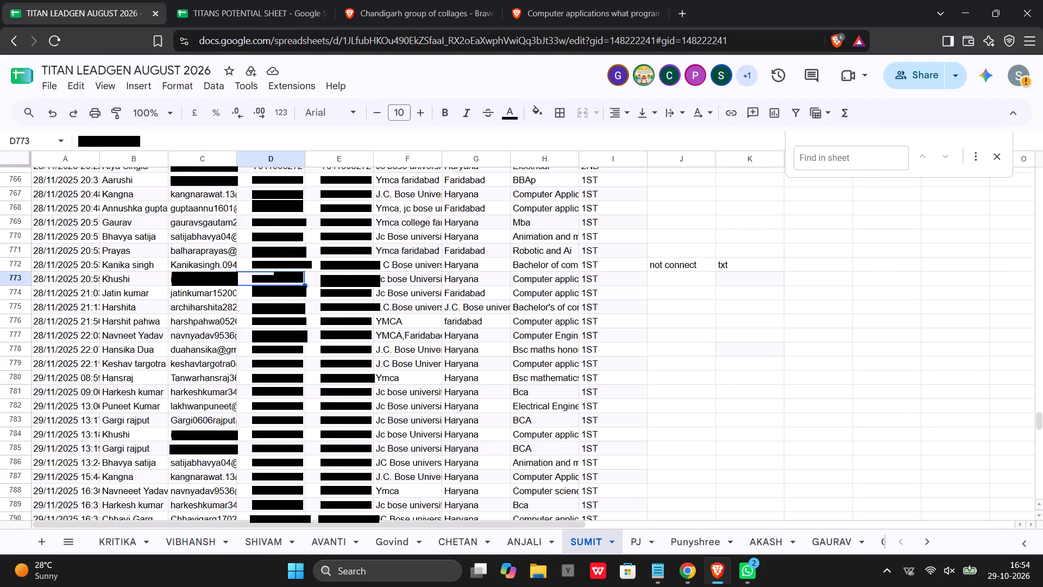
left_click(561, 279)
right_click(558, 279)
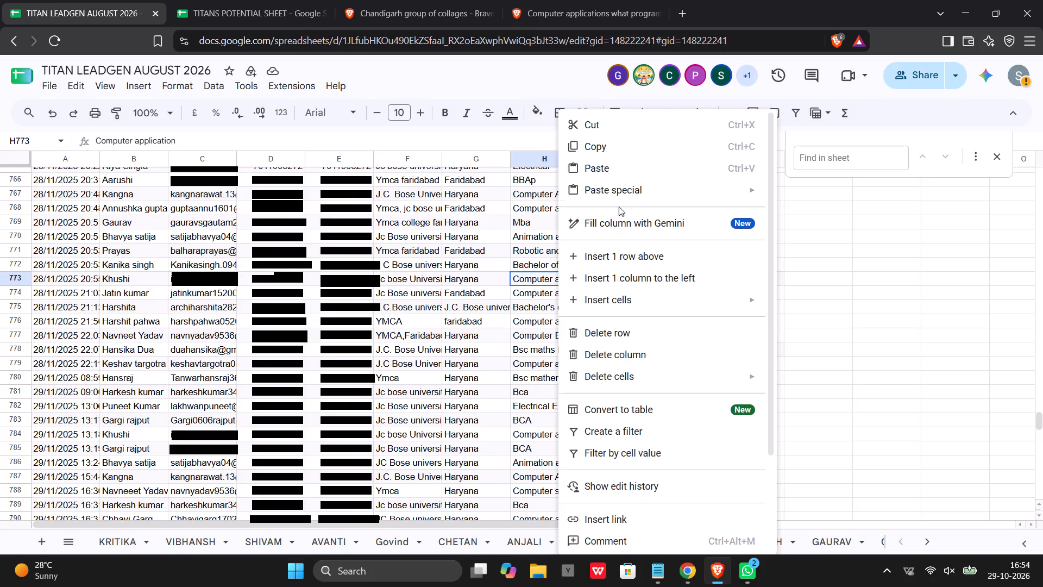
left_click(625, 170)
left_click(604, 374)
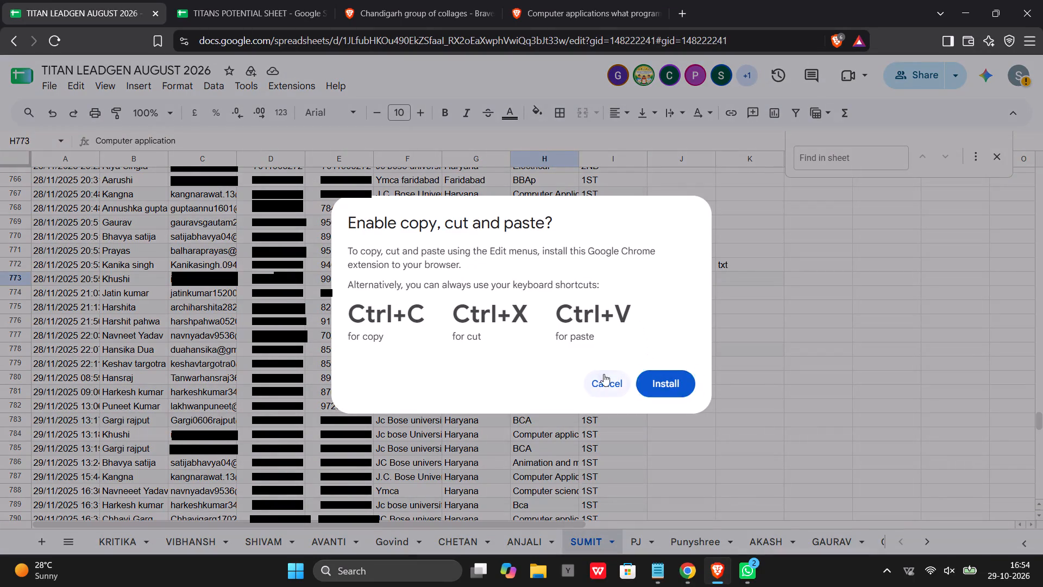
Copy the course "Computer application" from column H of row 773 into column K of the same row.
right_click(547, 279)
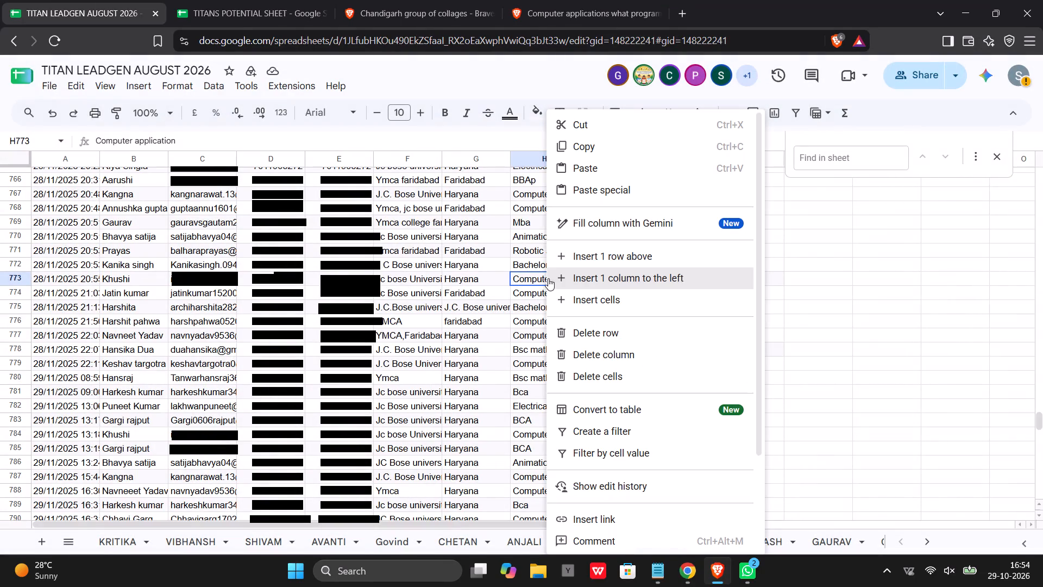
left_click(596, 147)
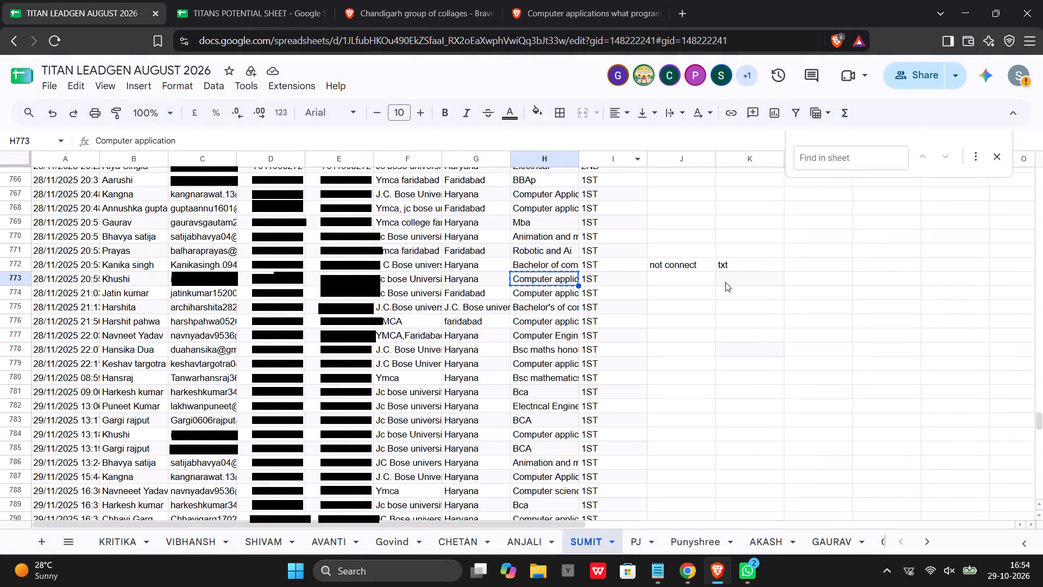
left_click(738, 278)
key("ctrl+v")
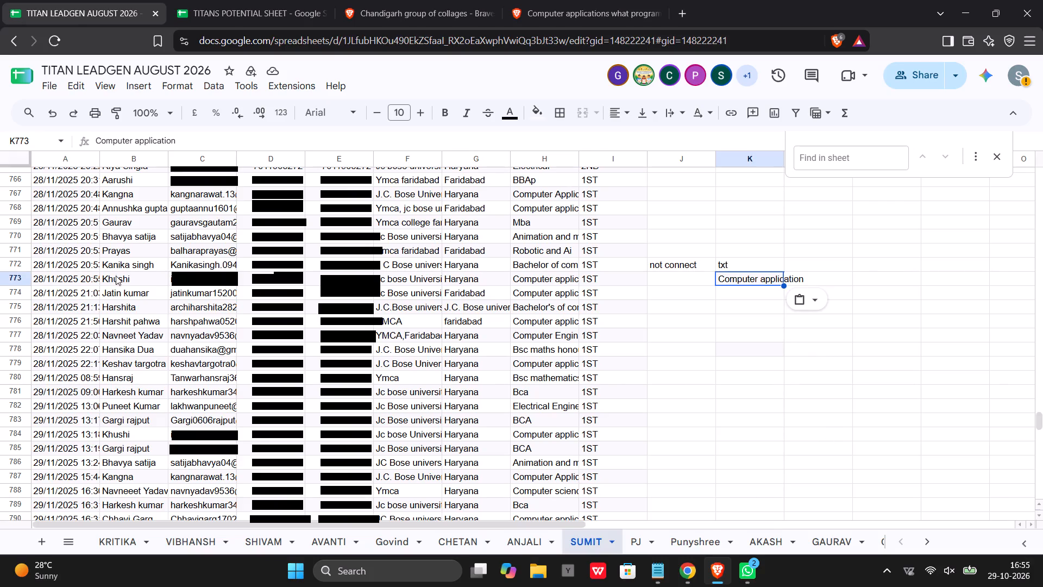
Select the lead's details in row 773 from the name in column B through column L.
left_click_drag(102, 277, 767, 282)
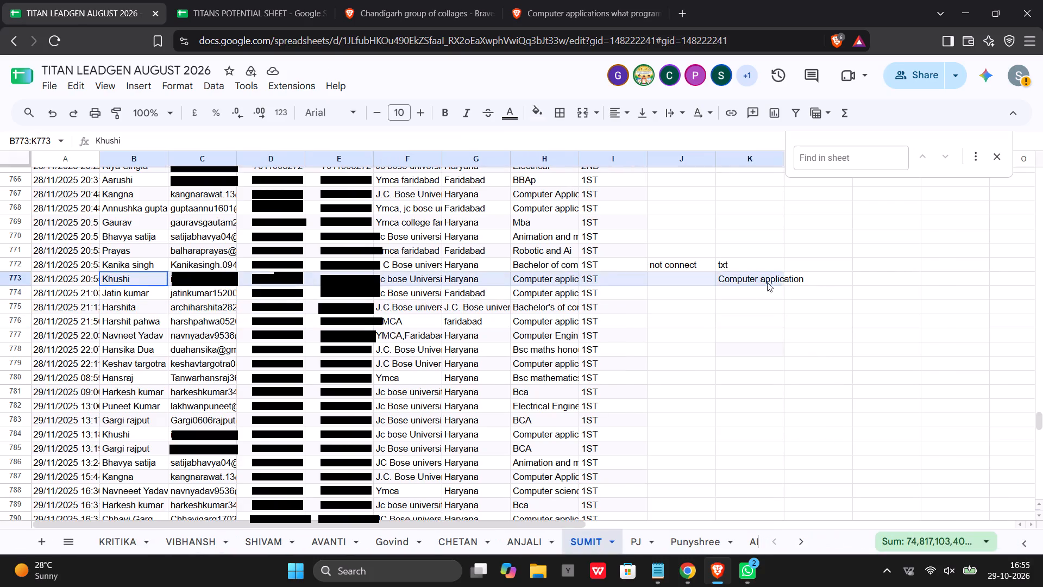
left_click_drag(767, 282, 807, 277)
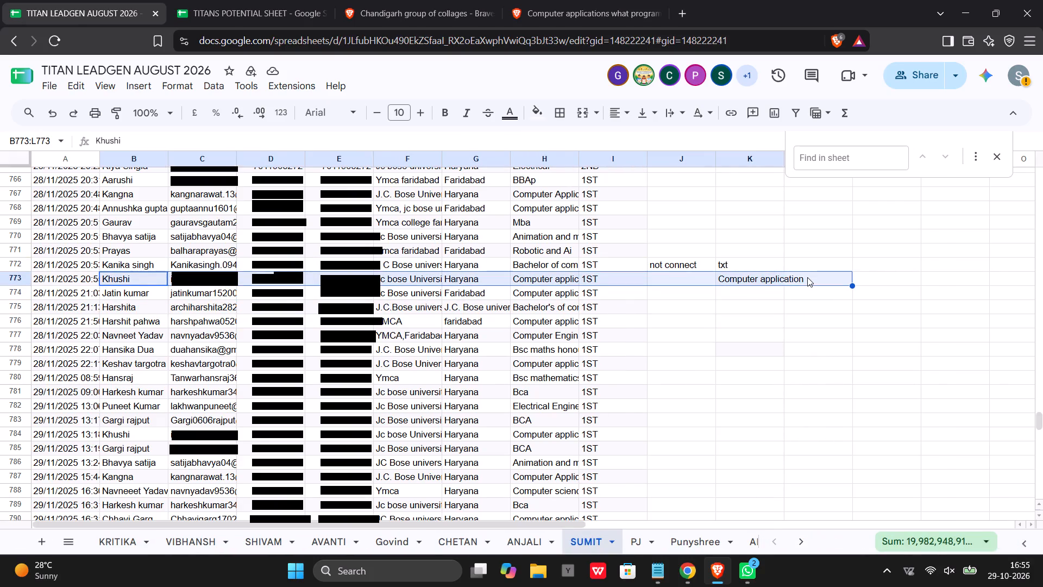
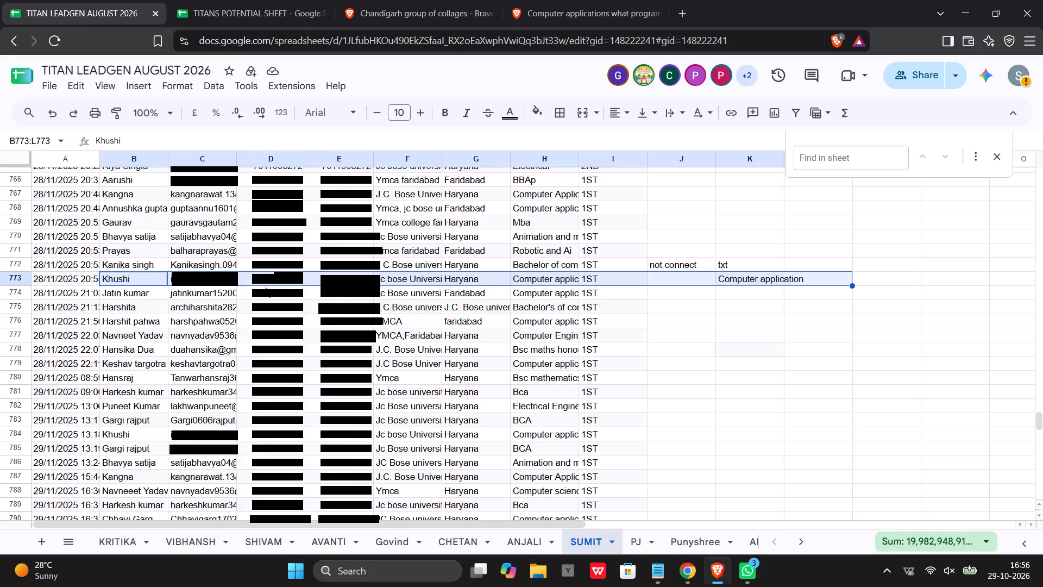
Copy the selected lead details in row 773, from the name in column B through column L.
right_click(281, 278)
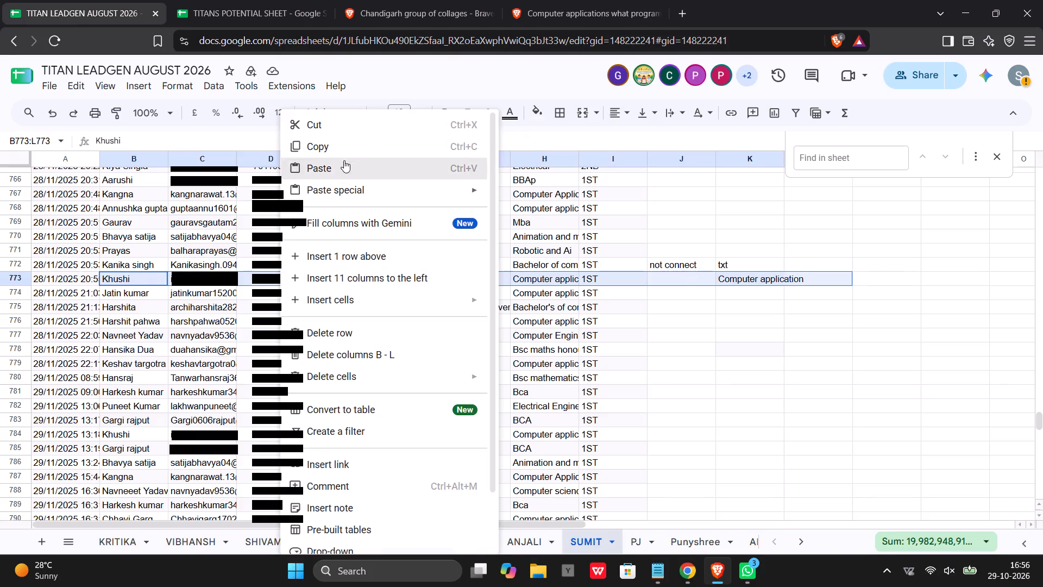
left_click(346, 149)
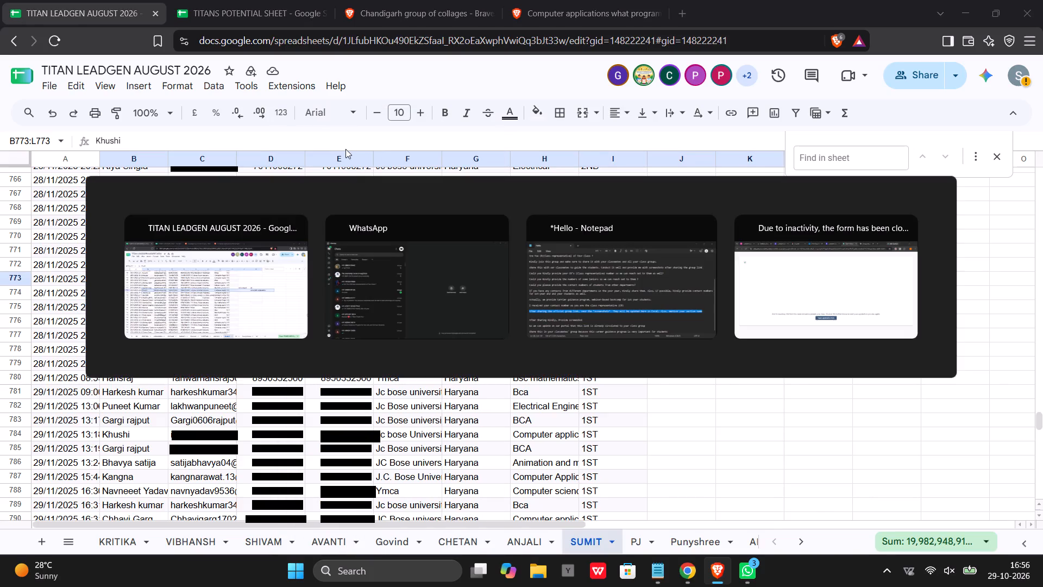
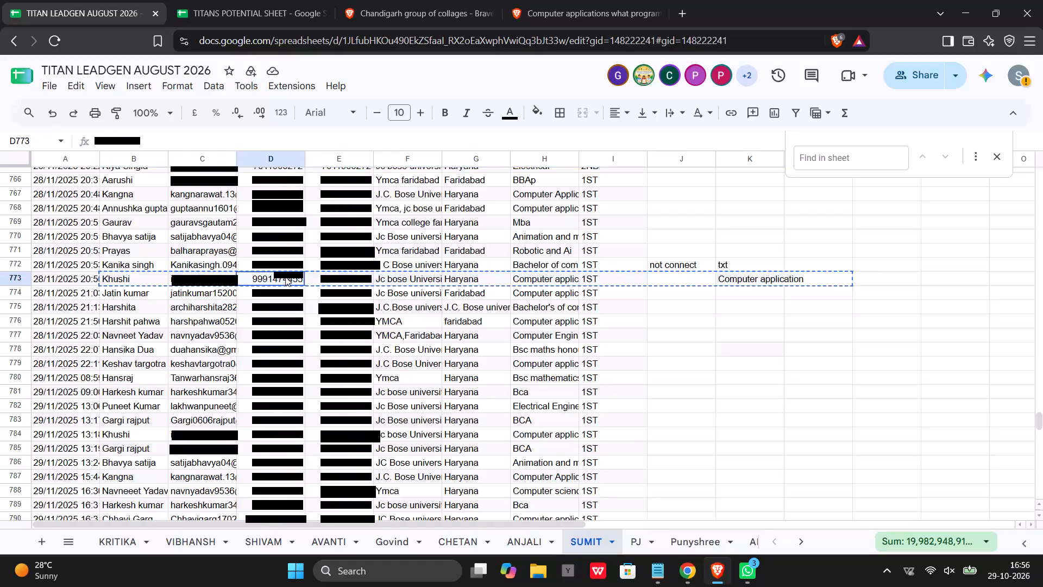
Copy the lead's phone number from column D of row 773.
left_click(282, 276)
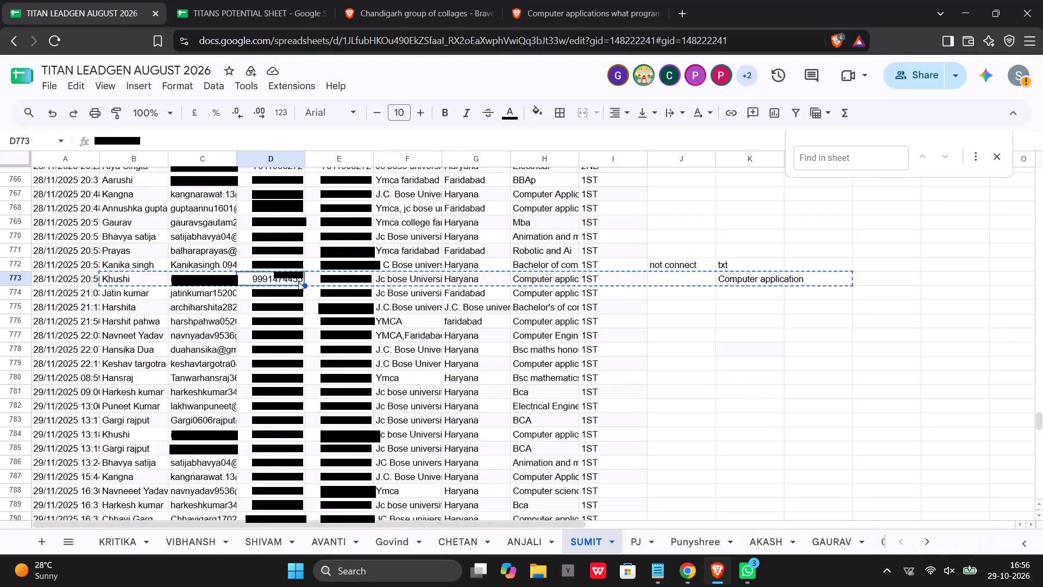
left_click(657, 301)
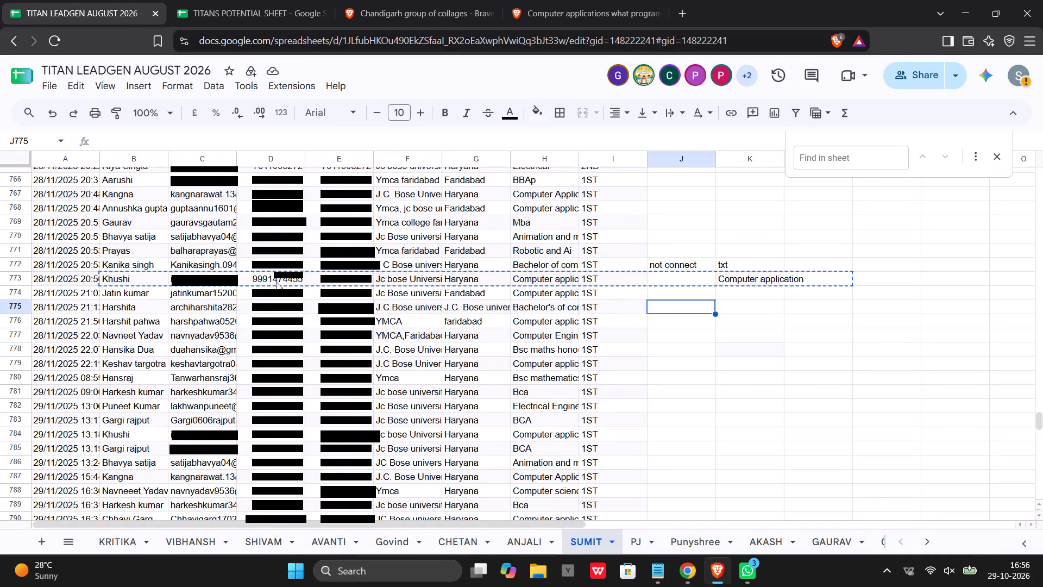
right_click(276, 278)
left_click(319, 144)
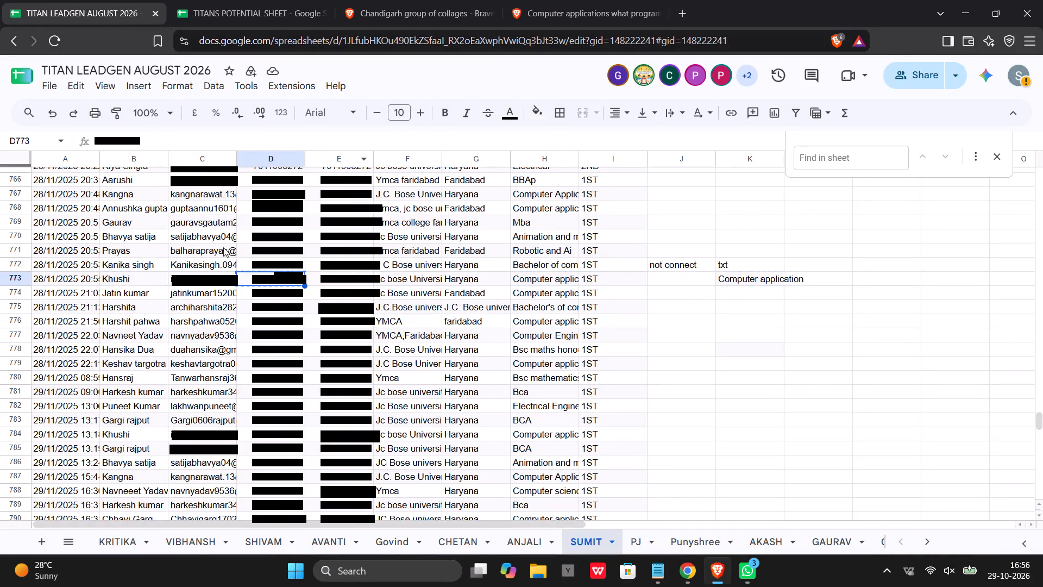
Copy the lead's name from column B of row 773.
right_click(135, 276)
left_click(187, 147)
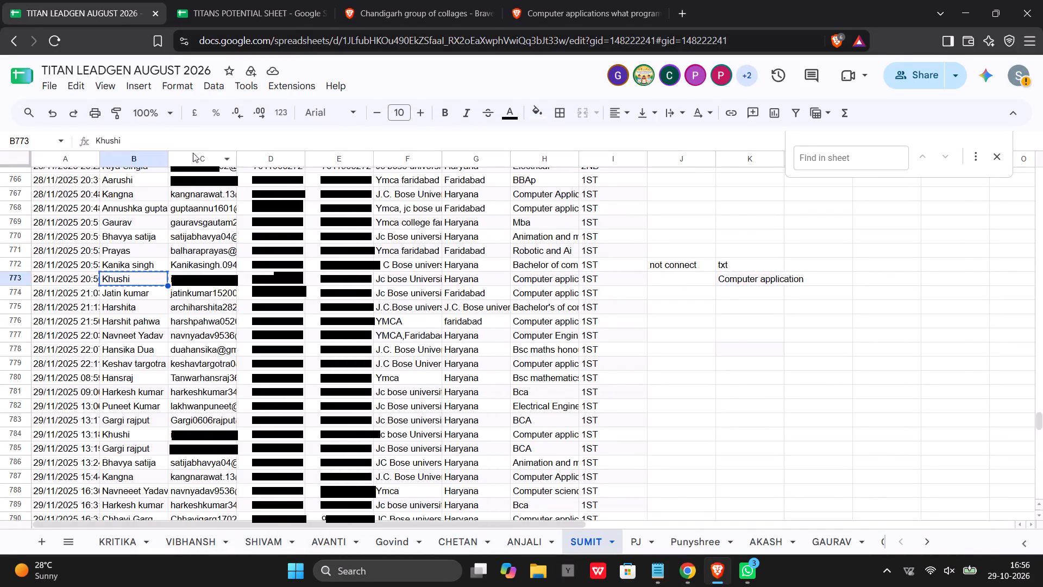
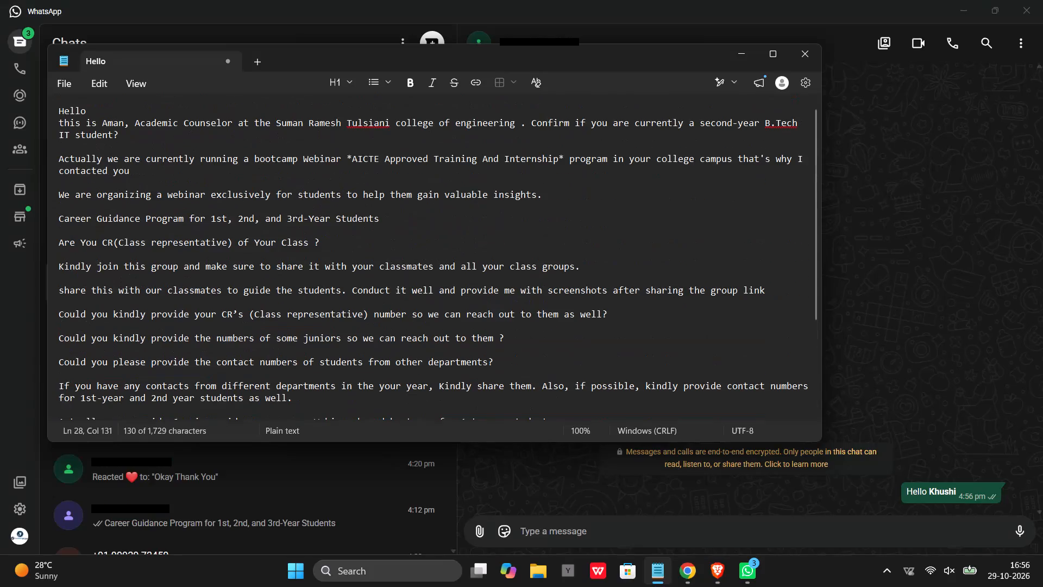
Copy four Hello note lines separately, in order: the bootcamp Webinar, the exclusive webinar for students, the Career Guidance Program, and the Class representative question.
scroll(475, 213, "up", 6)
left_click_drag(137, 172, 128, 142)
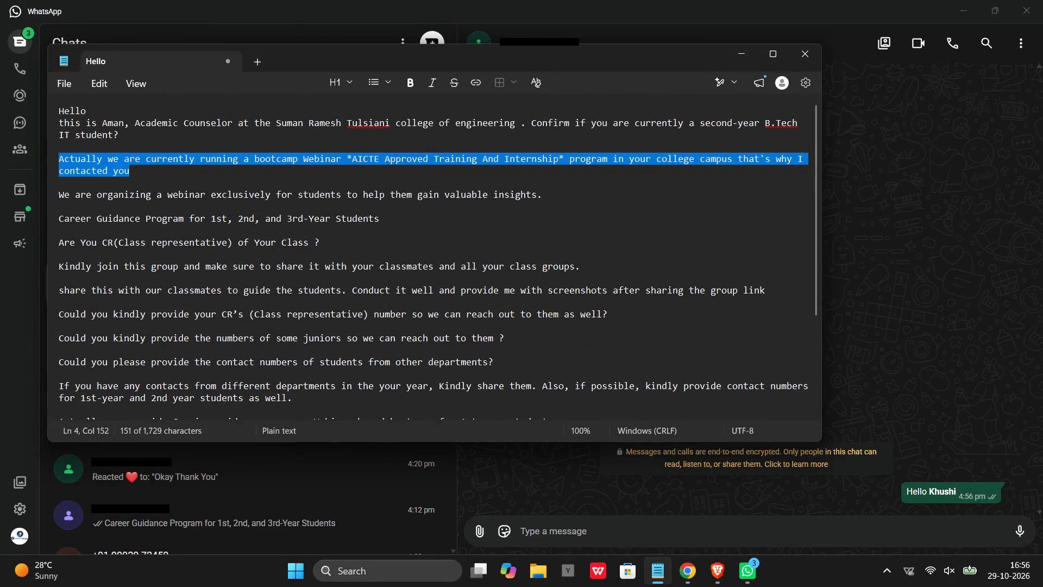
key("ctrl+c")
left_click_drag(557, 198, 552, 186)
key("ctrl+c")
left_click_drag(412, 224, 409, 216)
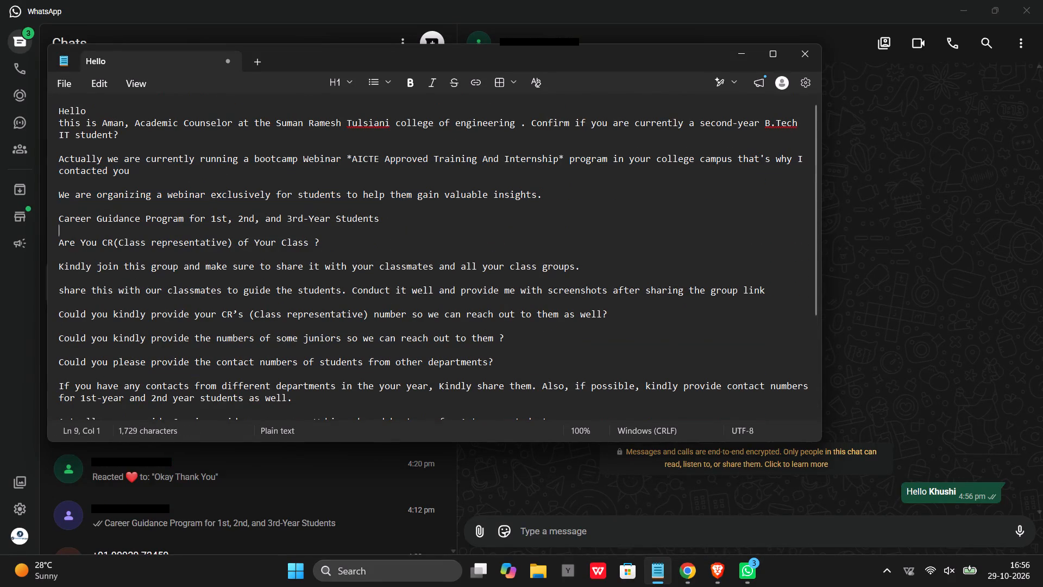
left_click_drag(409, 216, 405, 210)
key("ctrl+c")
left_click_drag(328, 242, 325, 232)
key("ctrl+c")
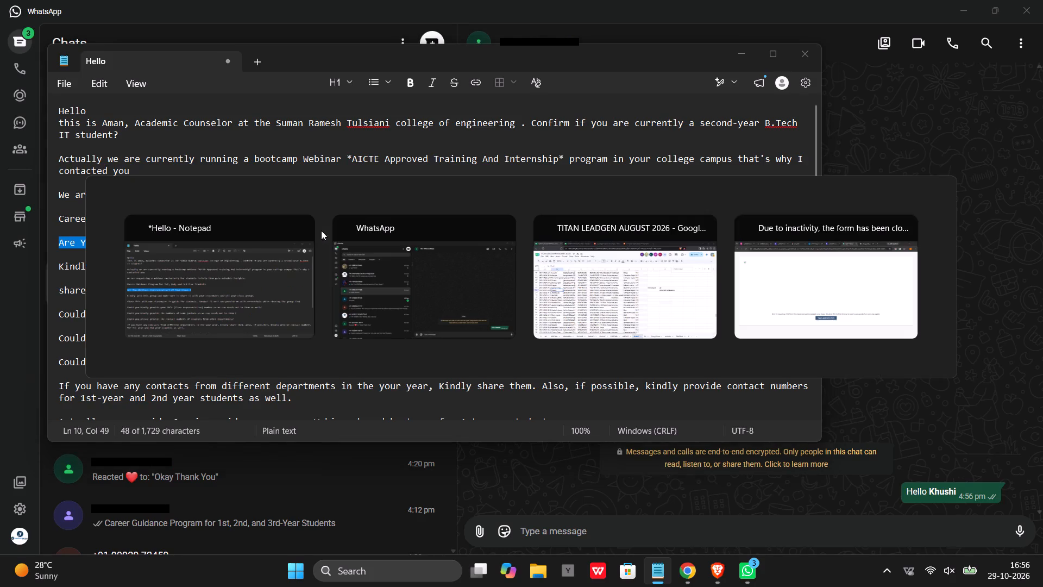
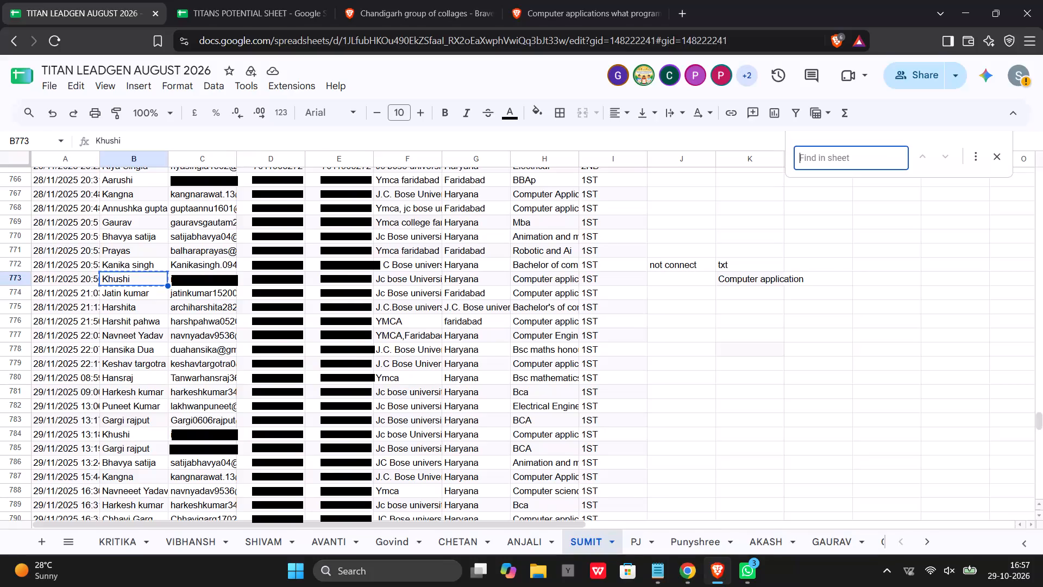
Search the SUMIT sheet for a lead by the opening digits of their phone number and look over the matching rows.
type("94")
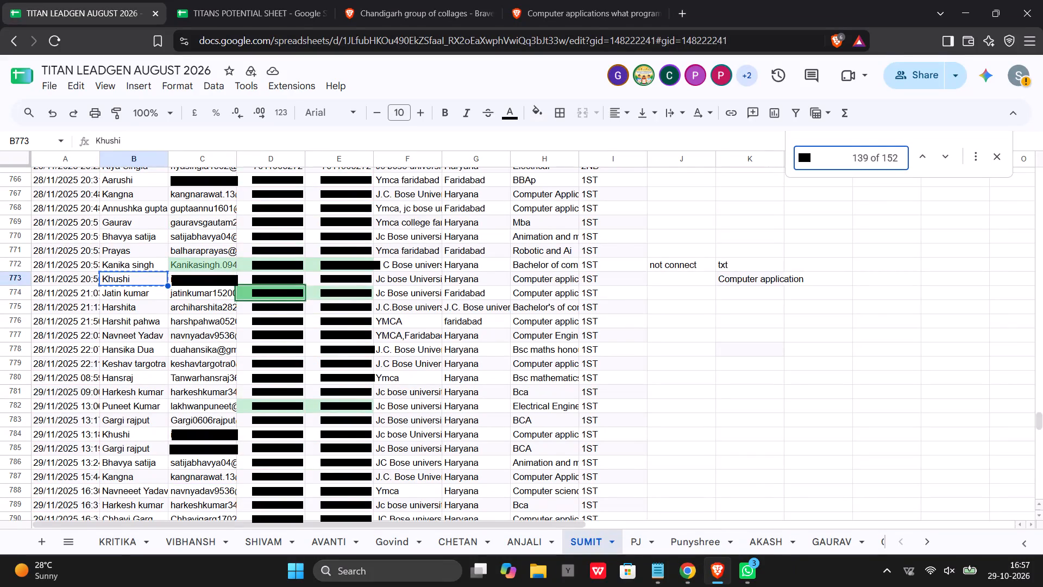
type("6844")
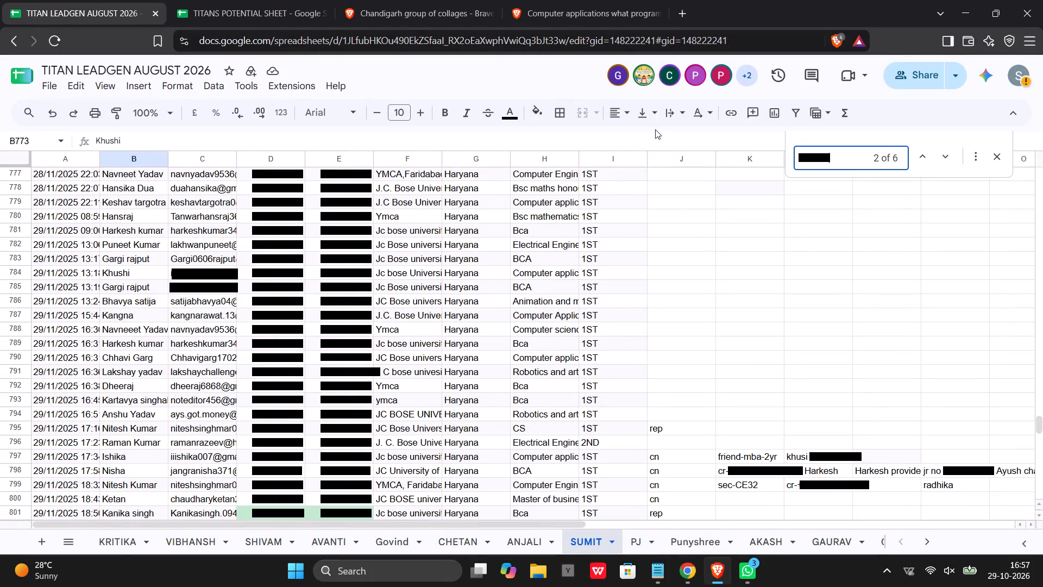
scroll(585, 329, "down", 2)
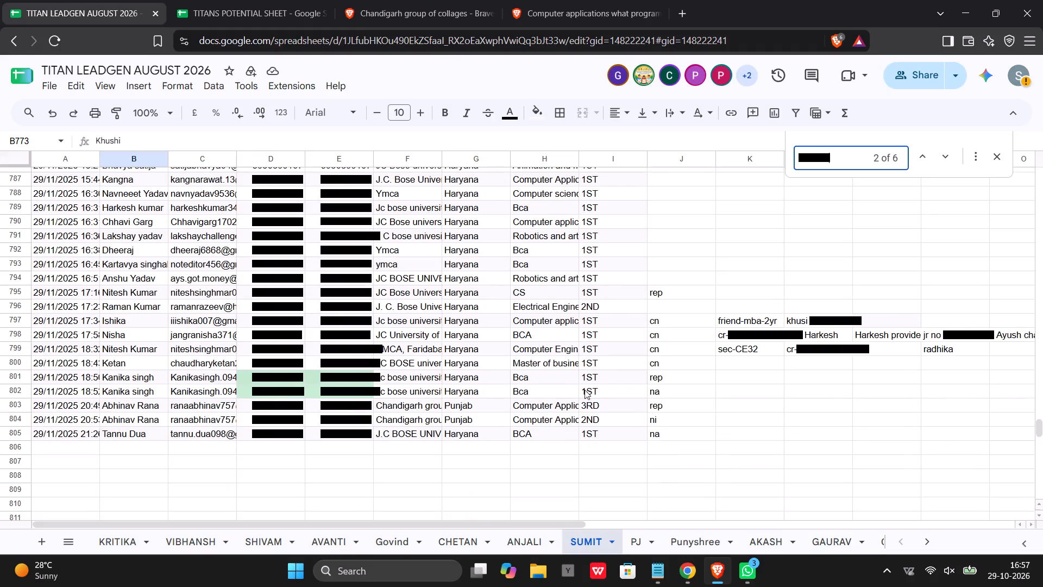
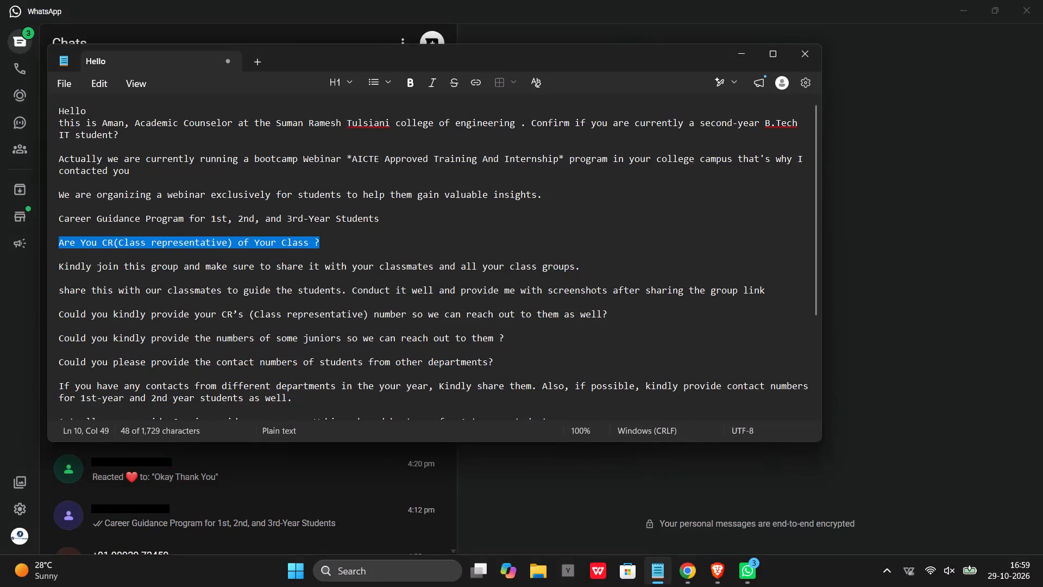
Copy the "Kindly join this group" line and the "share this with our classmates" line separately from the Hello note.
left_click_drag(590, 272, 590, 254)
key("ctrl+c")
left_click_drag(786, 303, 777, 280)
key("ctrl+c")
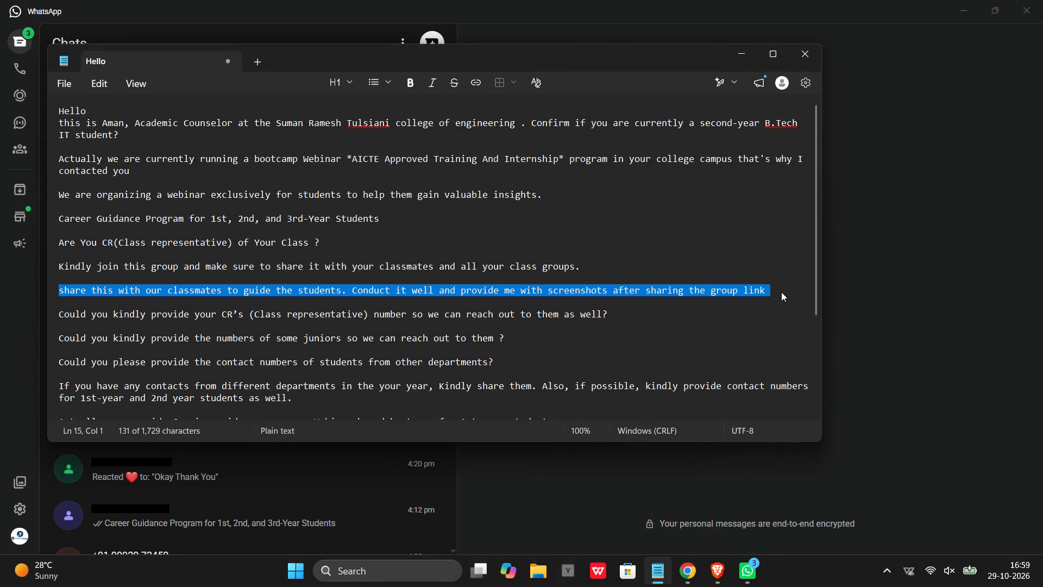
key("ctrl+c")
left_click(750, 324)
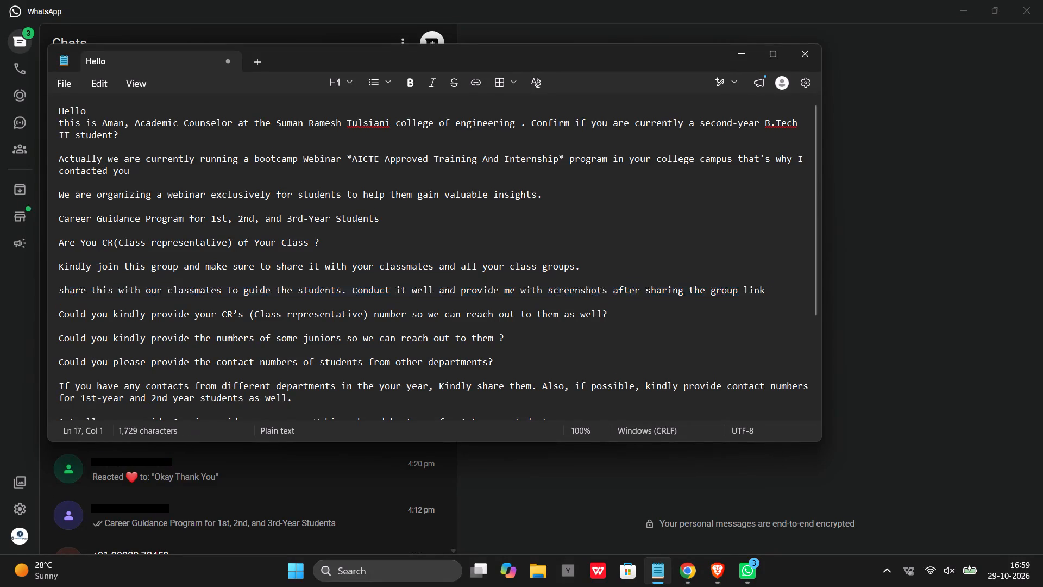
Copy the "After sharing the official group link, send the *screenshots*" line from the Hello note.
scroll(697, 333, "down", 7)
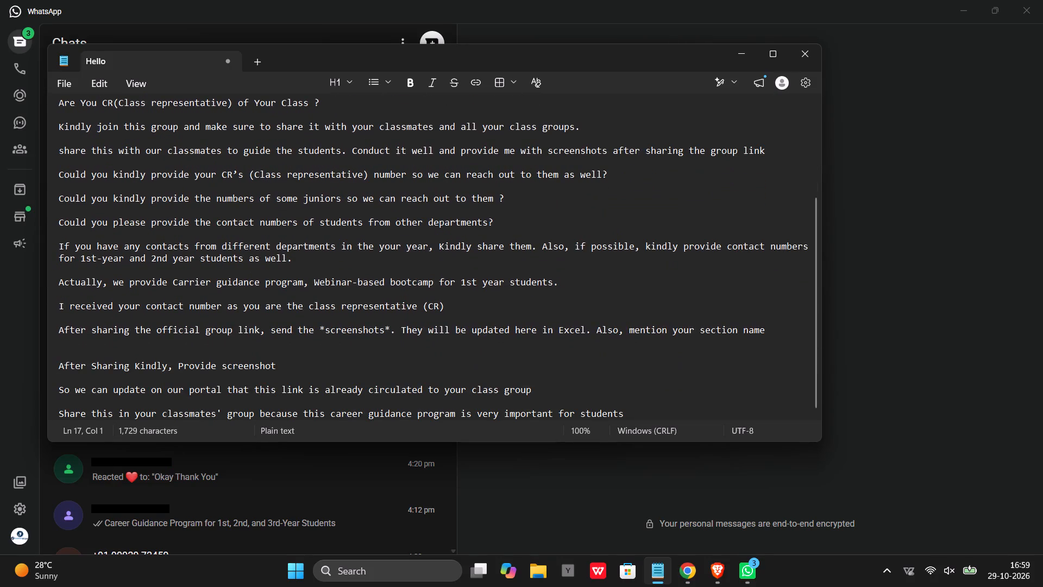
left_click_drag(786, 336, 780, 309)
key("ctrl+c")
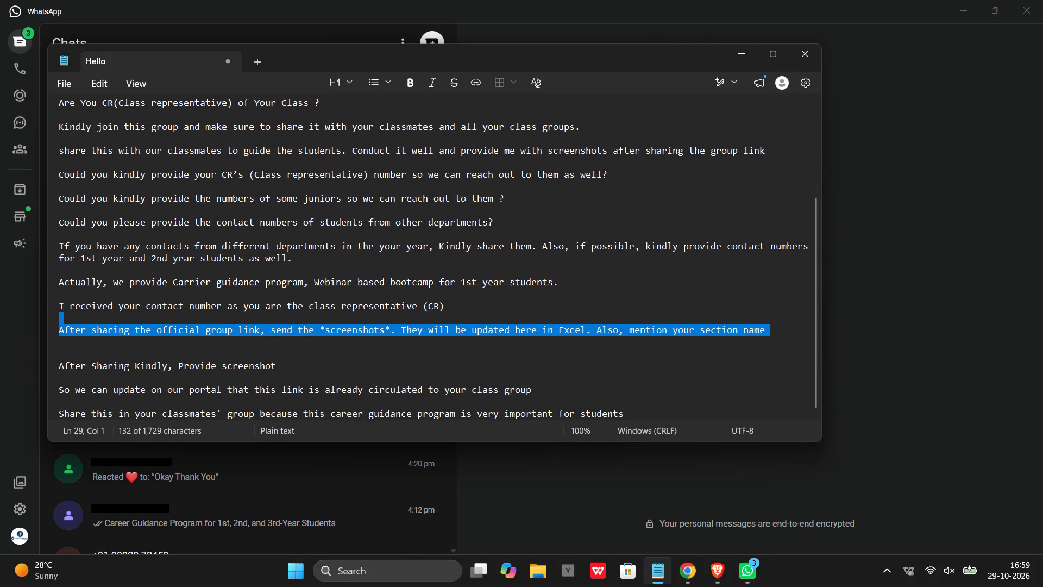